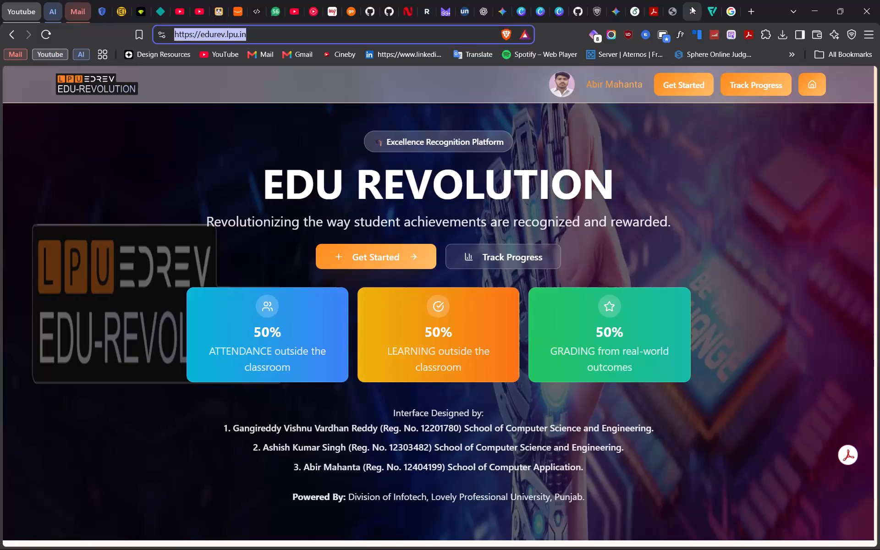
# Close the EDU Revolution page and switch to the open UMS student dashboard.
pyautogui.click(687, 11)
pyautogui.click(676, 9)
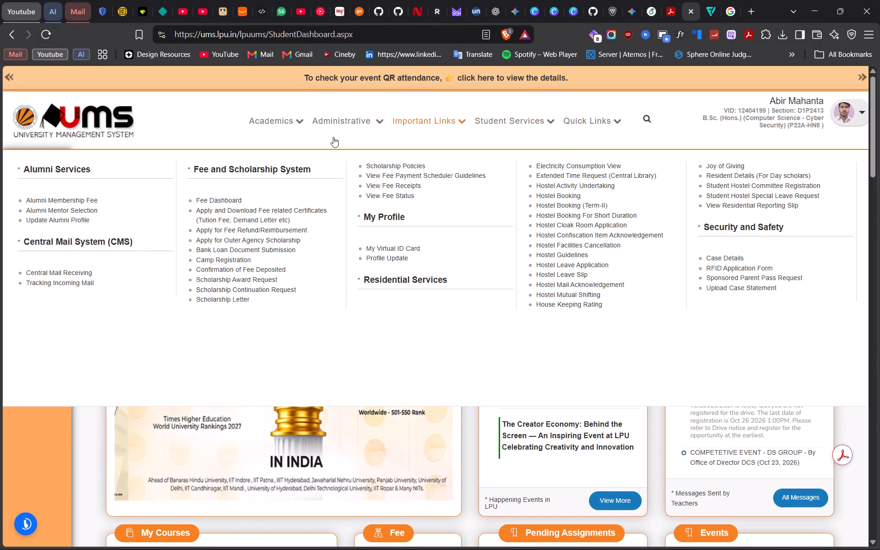
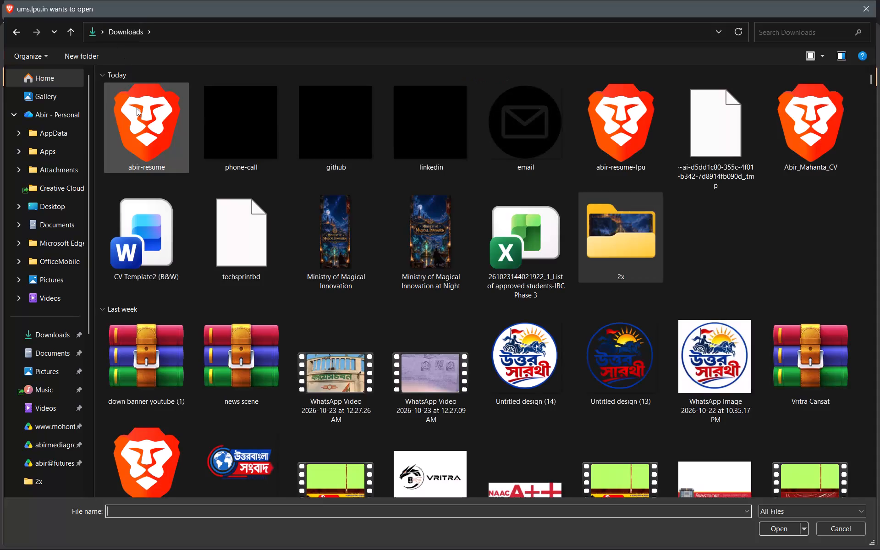
# Choose the abir-resume file from Downloads and upload it as the CV on the Placement Portal.
pyautogui.click(137, 108)
pyautogui.click(137, 108)
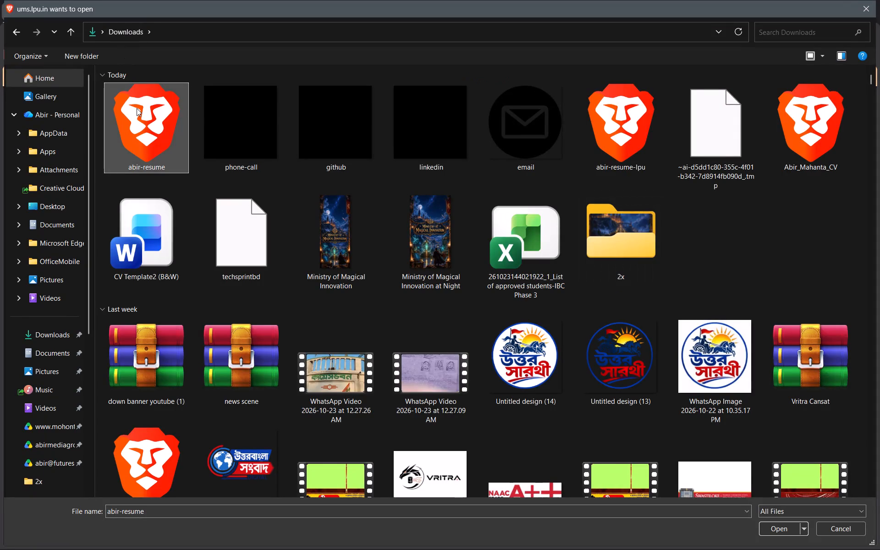
pyautogui.doubleClick(141, 114)
pyautogui.click(445, 256)
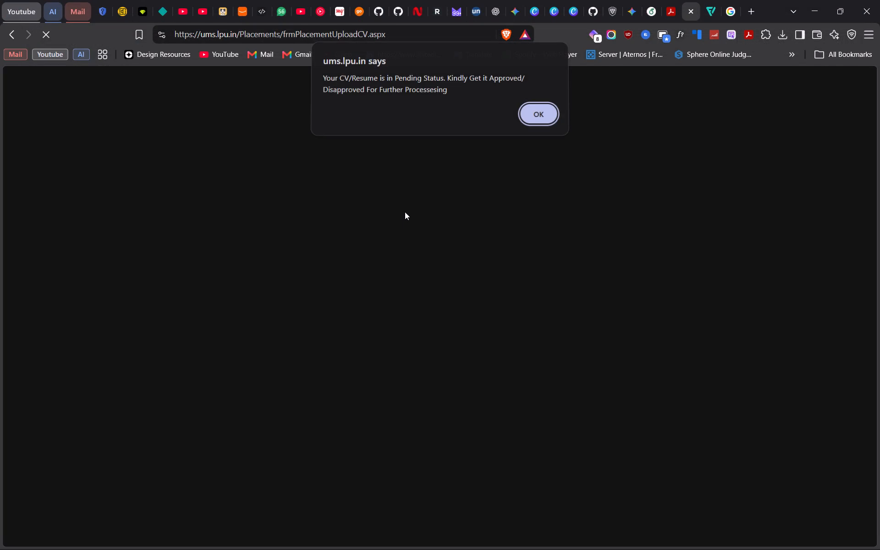
pyautogui.click(528, 115)
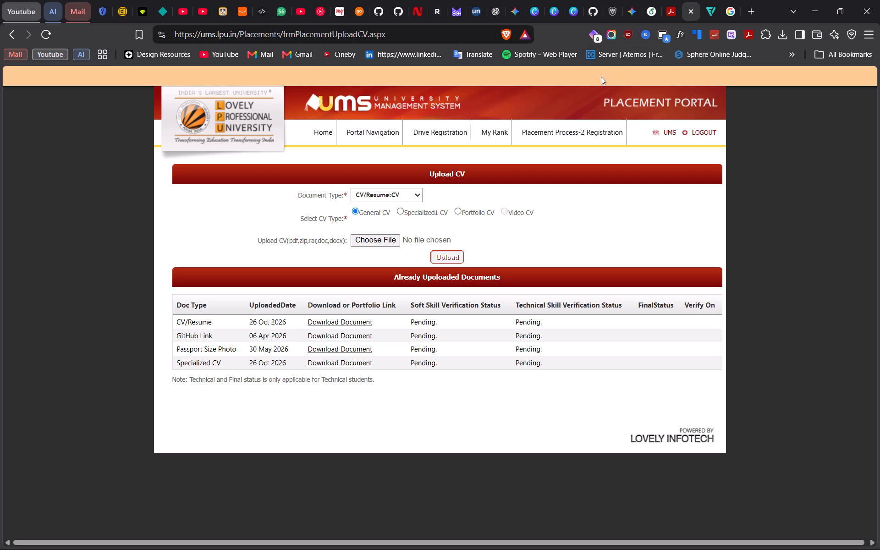
# Return to the UMS dashboard, apply for Edu-Revolution and bring up the nomination categories.
pyautogui.click(672, 135)
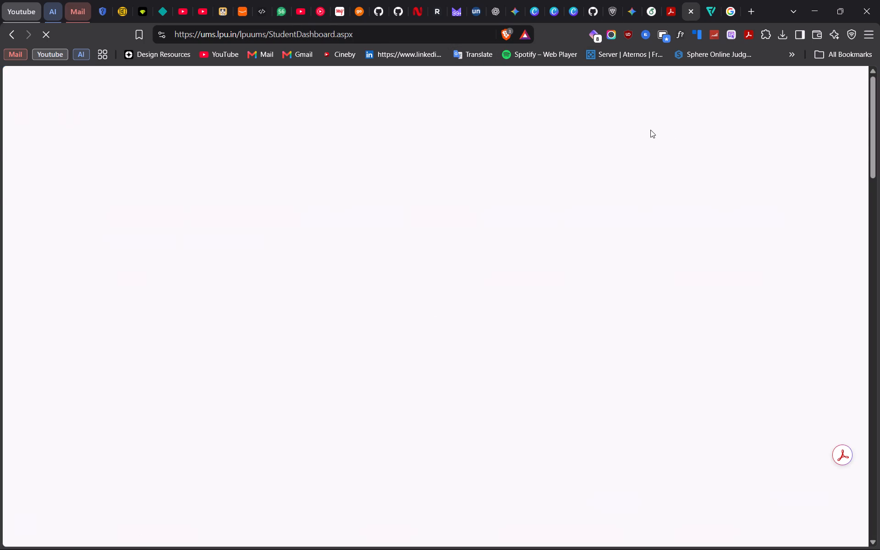
pyautogui.click(221, 219)
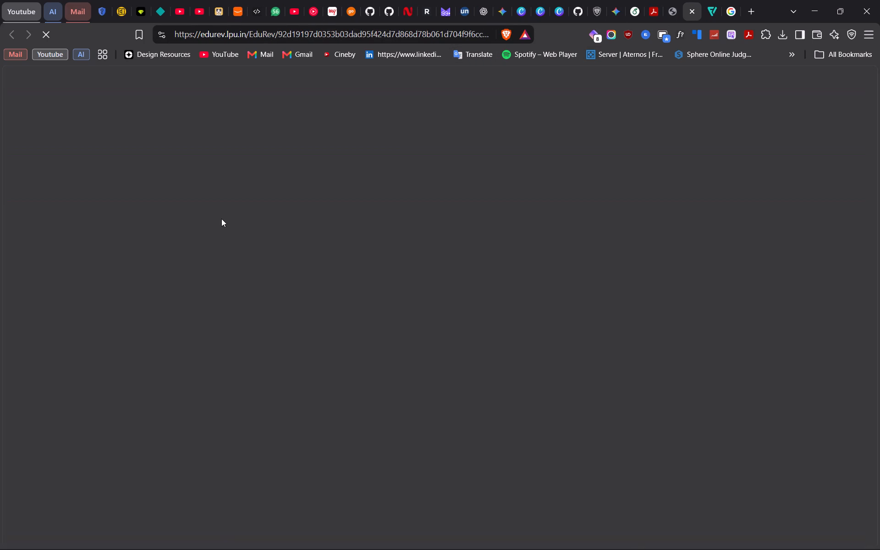
pyautogui.click(356, 253)
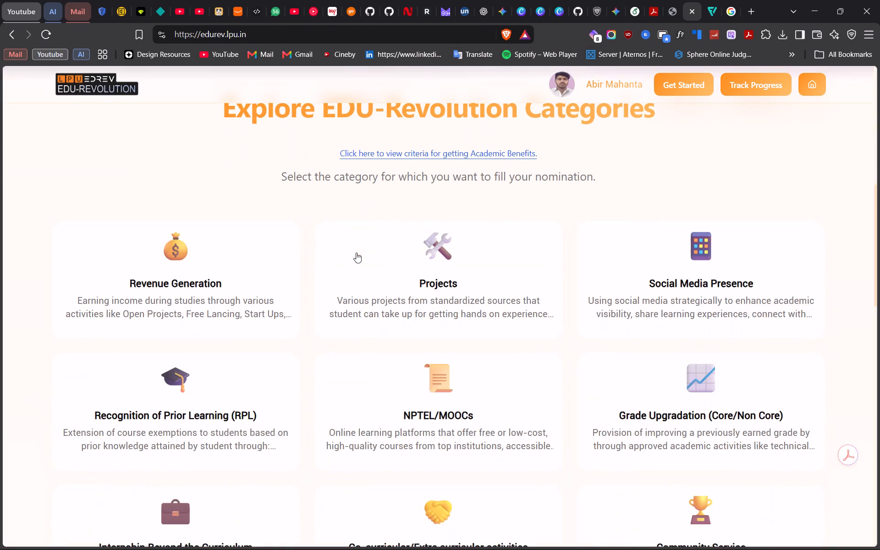
pyautogui.scroll(-1, 411, 324)
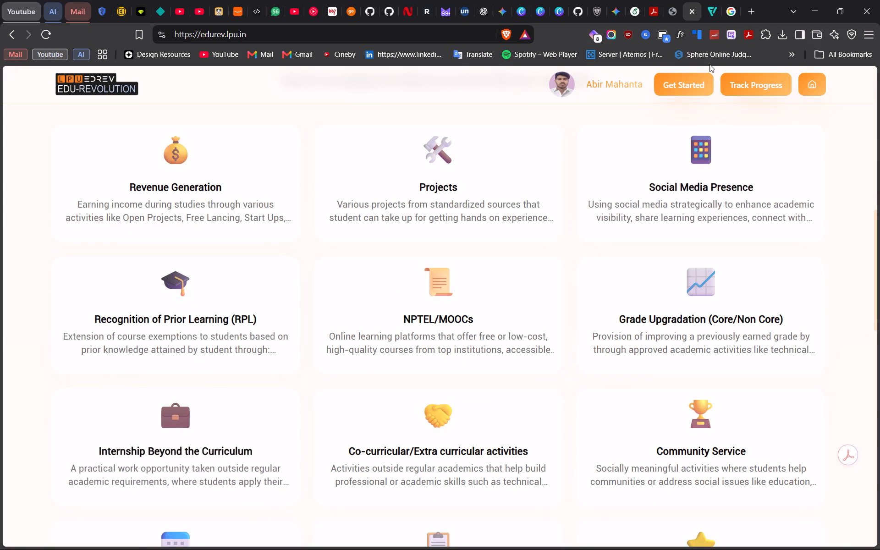
# Open Track Progress in a separate tab and display the tracked nominations.
pyautogui.rightClick(749, 88)
pyautogui.click(646, 106)
pyautogui.click(700, 0)
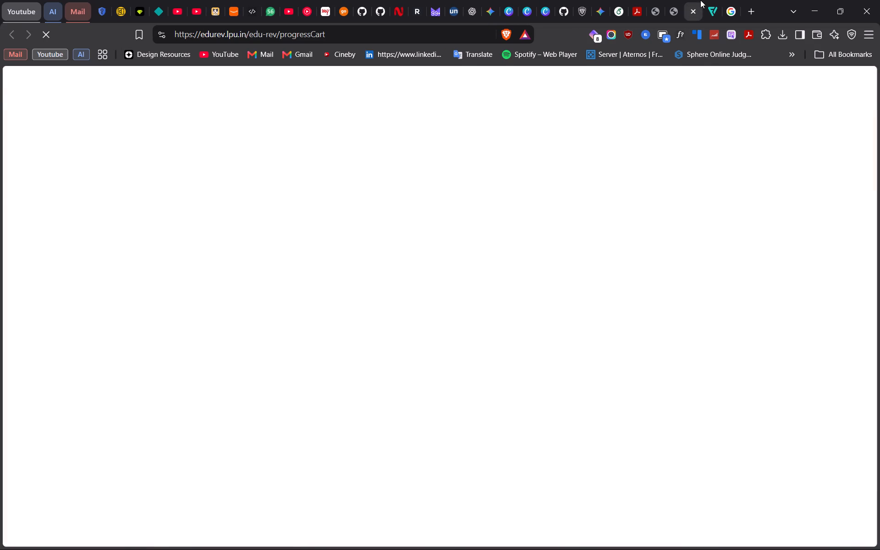
pyautogui.click(256, 238)
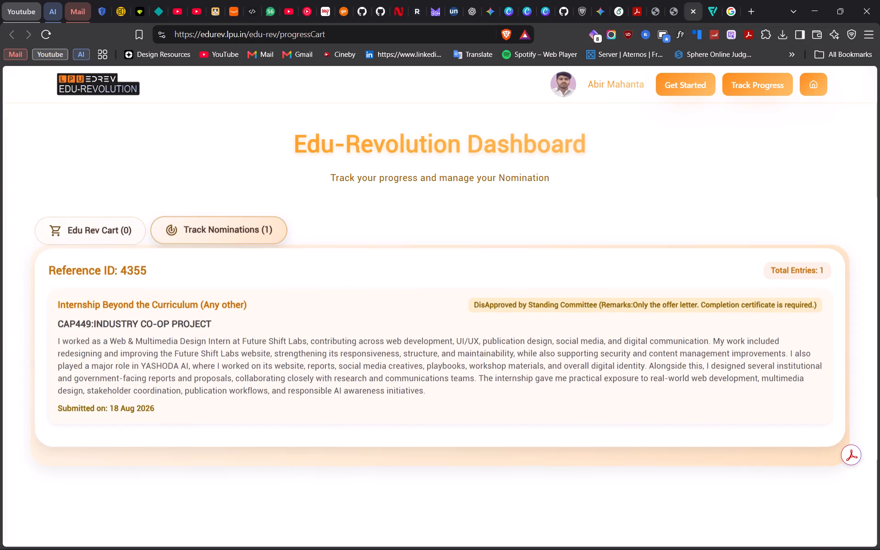
pyautogui.click(113, 396)
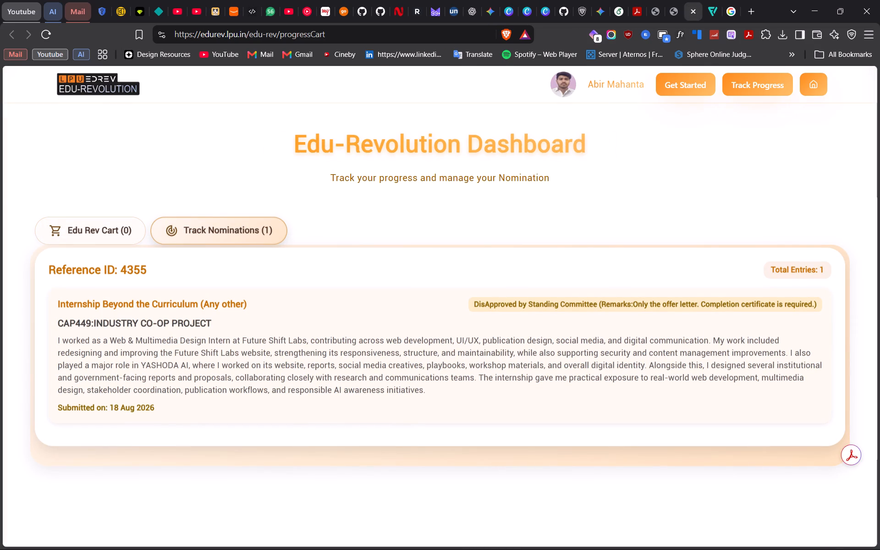
# Copy the full internship description from the tracked CAP449 Industry Co-op Project nomination, without the submission date.
pyautogui.moveTo(57, 341); pyautogui.dragTo(515, 399)
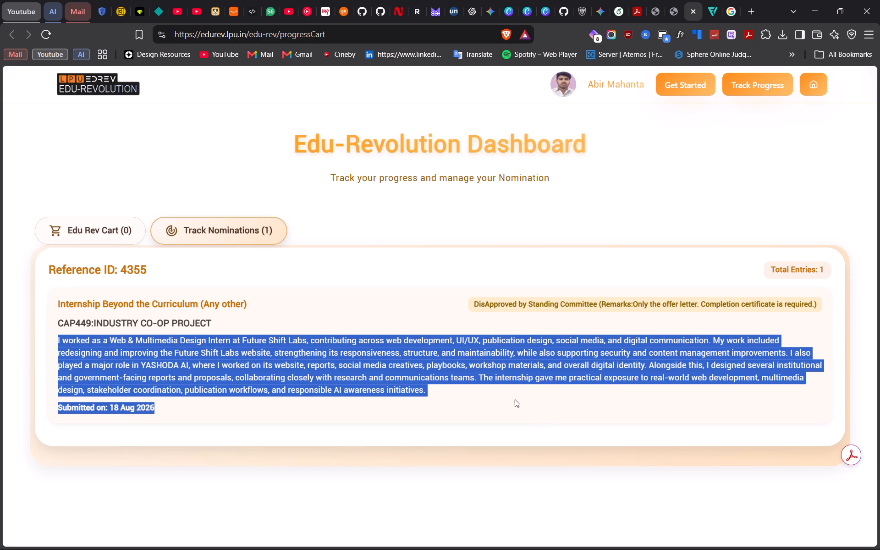
pyautogui.moveTo(515, 399); pyautogui.dragTo(512, 390)
pyautogui.rightClick(483, 369)
pyautogui.click(561, 126)
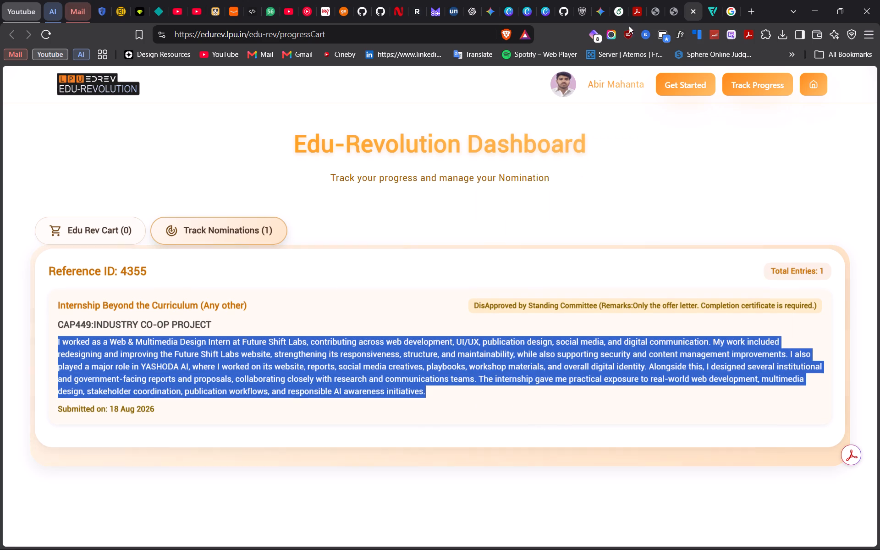
# Back on the categories page, select Internship Beyond the Curriculum and accept its undertaking.
pyautogui.click(677, 0)
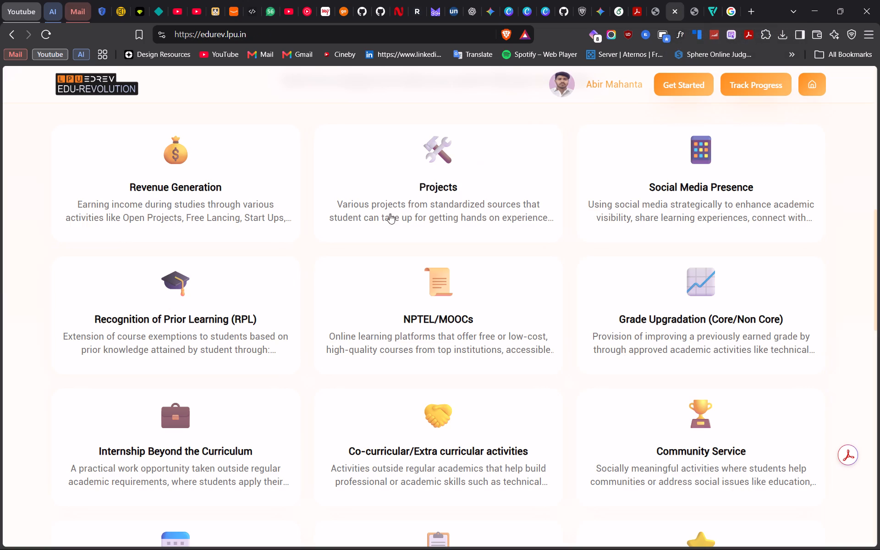
pyautogui.click(243, 428)
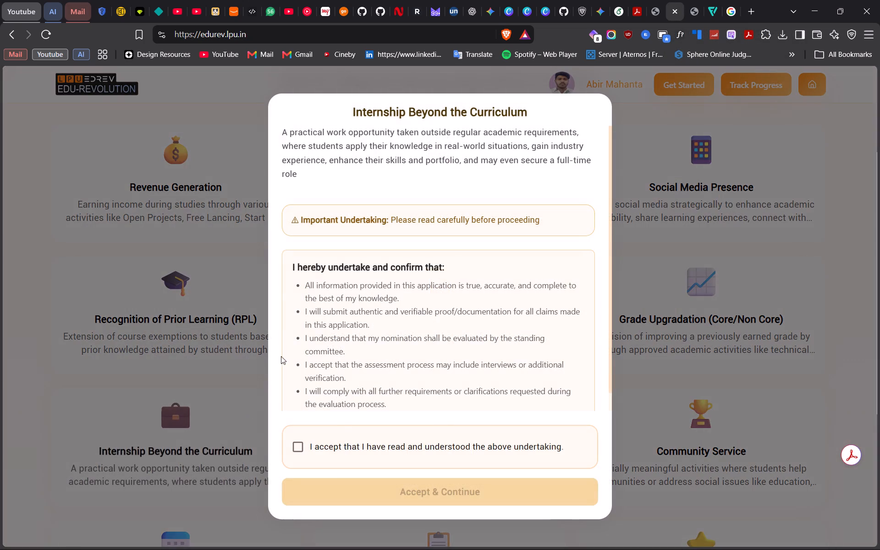
pyautogui.click(336, 440)
pyautogui.click(327, 484)
# Select the CAP449 Industry Co-op Project course and start a custom application for it.
pyautogui.scroll(-1, 350, 403)
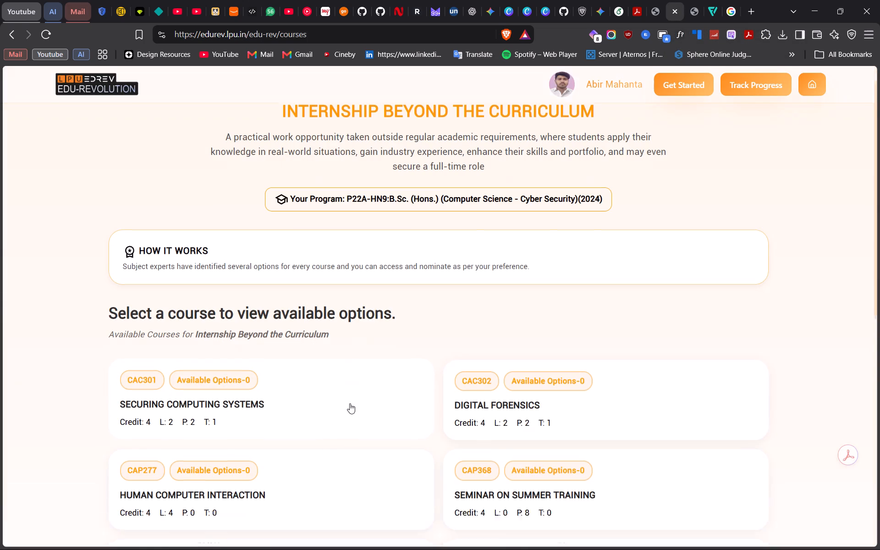
pyautogui.scroll(-2, 350, 403)
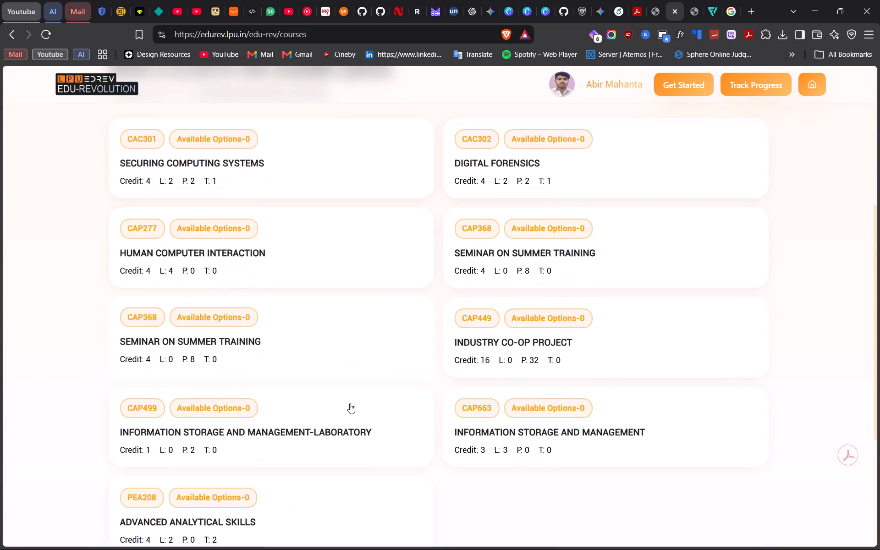
pyautogui.scroll(-1, 350, 403)
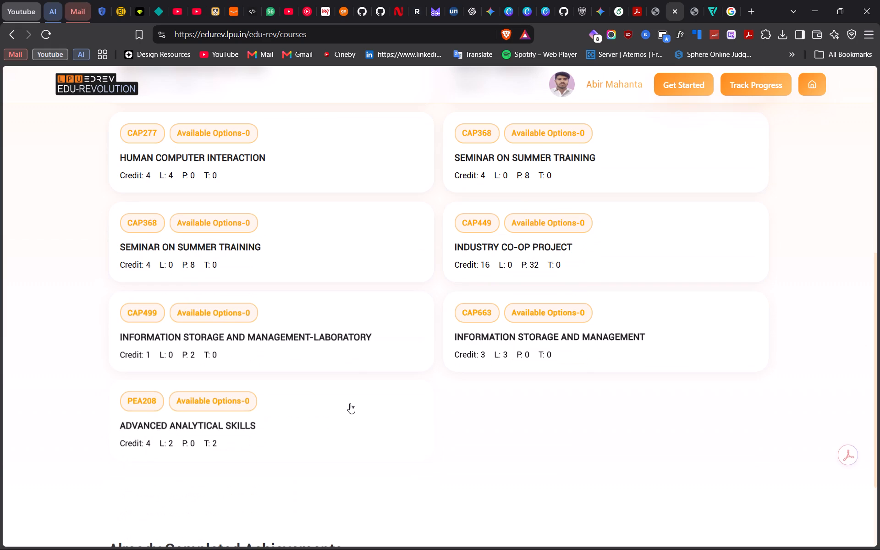
pyautogui.scroll(-2, 350, 403)
pyautogui.scroll(2, 350, 403)
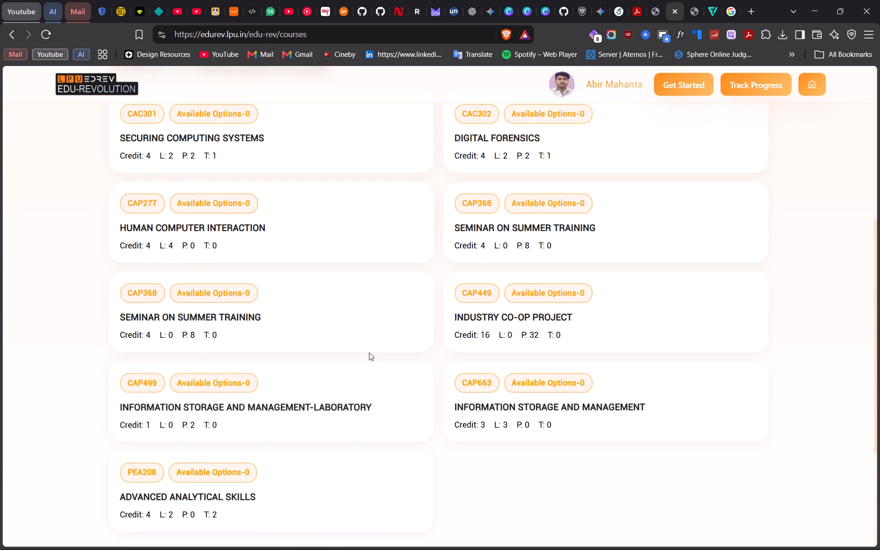
pyautogui.click(504, 326)
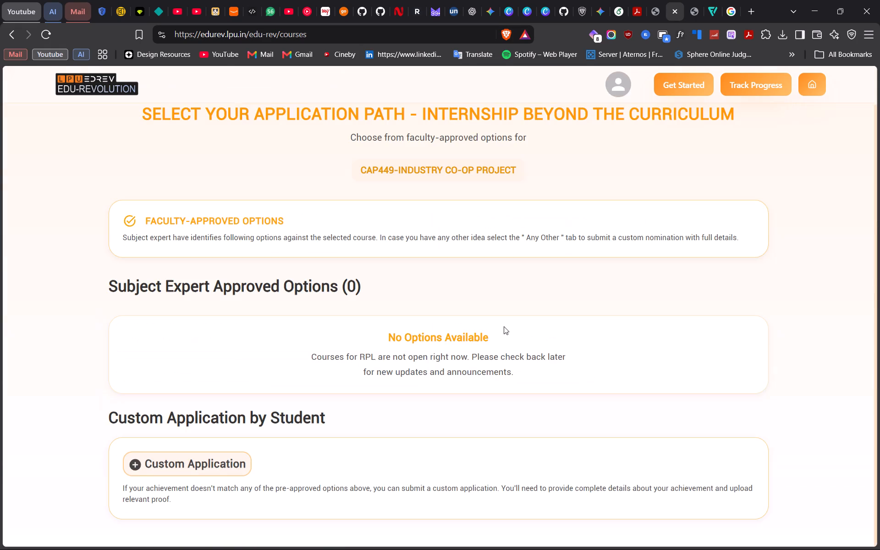
pyautogui.click(244, 461)
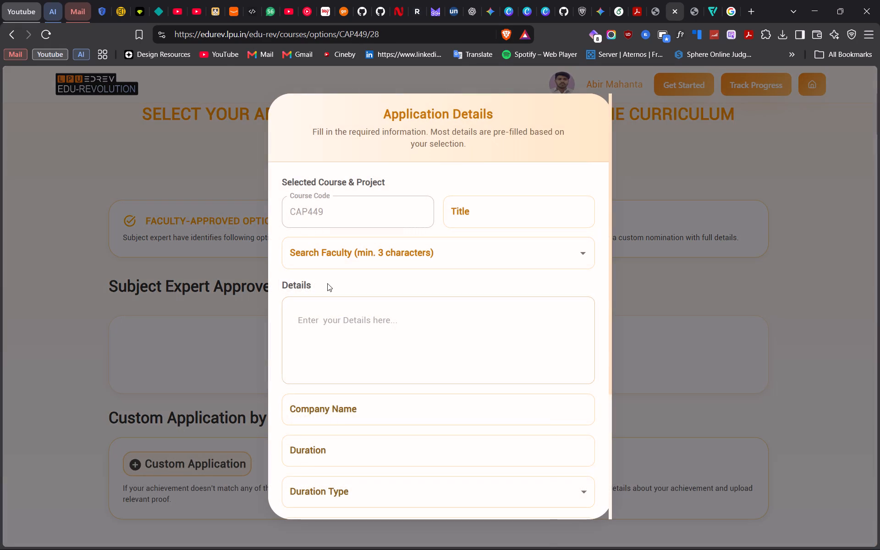
# Paste the copied internship description into the application's Details field.
pyautogui.click(329, 319)
pyautogui.rightClick(329, 319)
pyautogui.click(383, 327)
# Check the tracked nomination again for reference before filling in the faculty field.
pyautogui.click(395, 257)
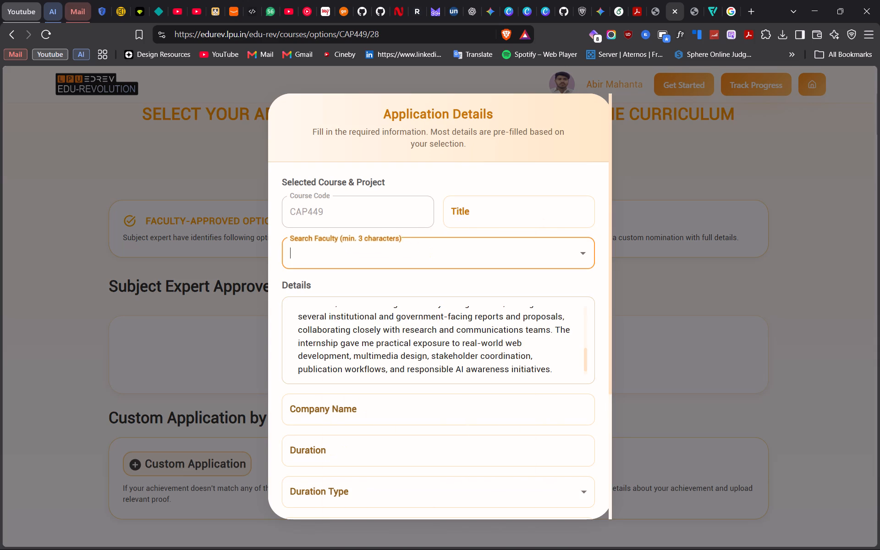
pyautogui.click(662, 0)
pyautogui.click(687, 2)
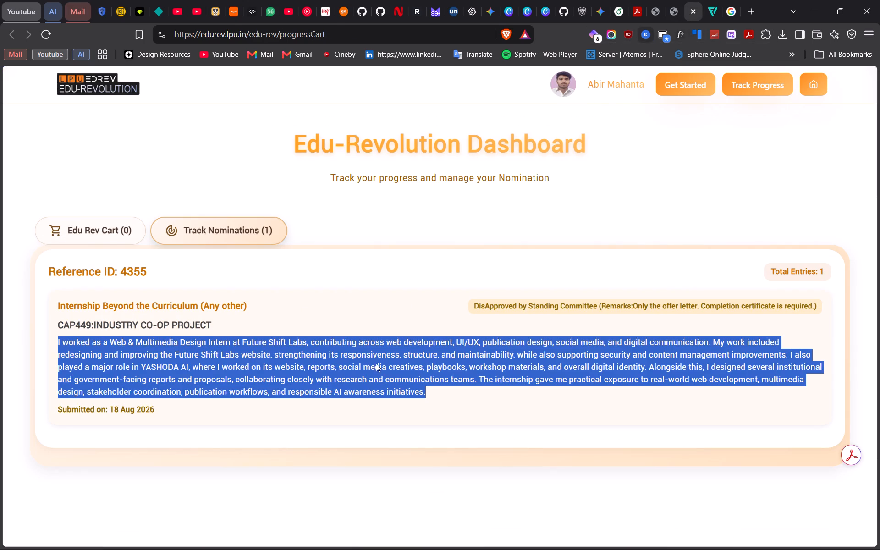
pyautogui.click(319, 422)
pyautogui.click(296, 364)
pyautogui.click(670, 4)
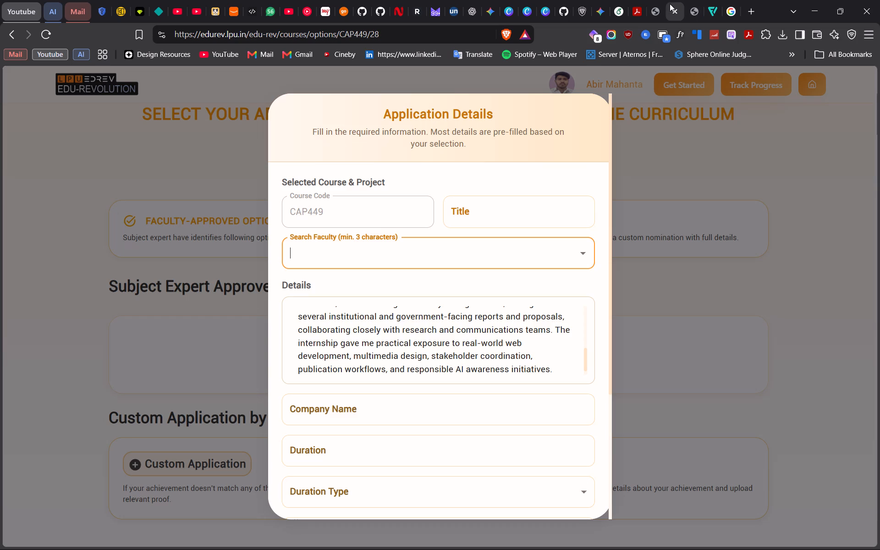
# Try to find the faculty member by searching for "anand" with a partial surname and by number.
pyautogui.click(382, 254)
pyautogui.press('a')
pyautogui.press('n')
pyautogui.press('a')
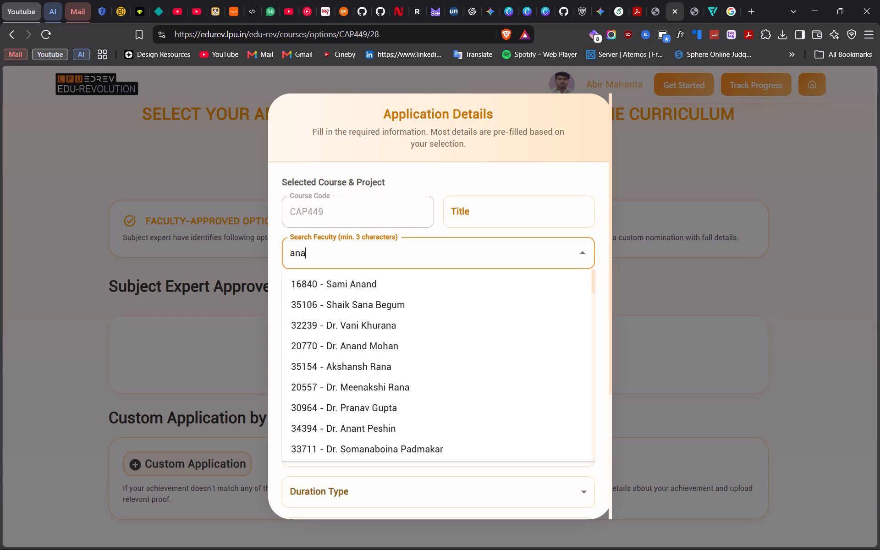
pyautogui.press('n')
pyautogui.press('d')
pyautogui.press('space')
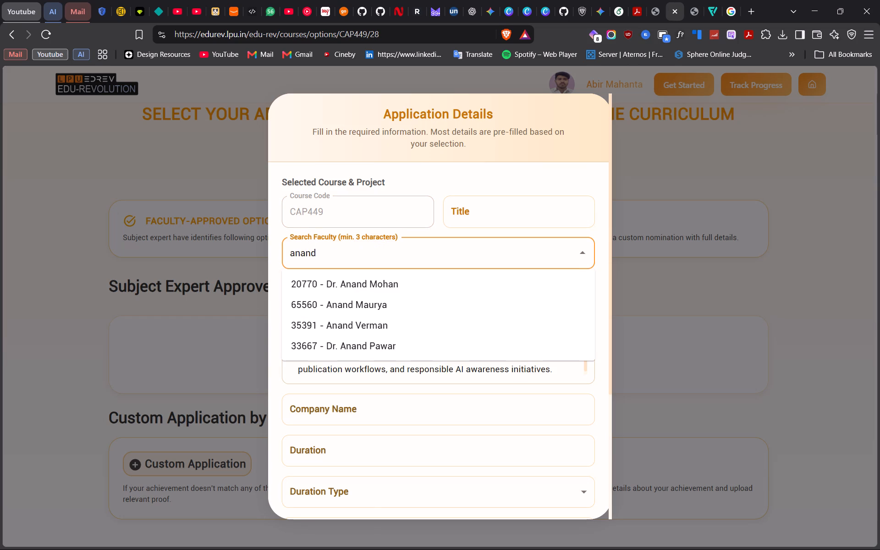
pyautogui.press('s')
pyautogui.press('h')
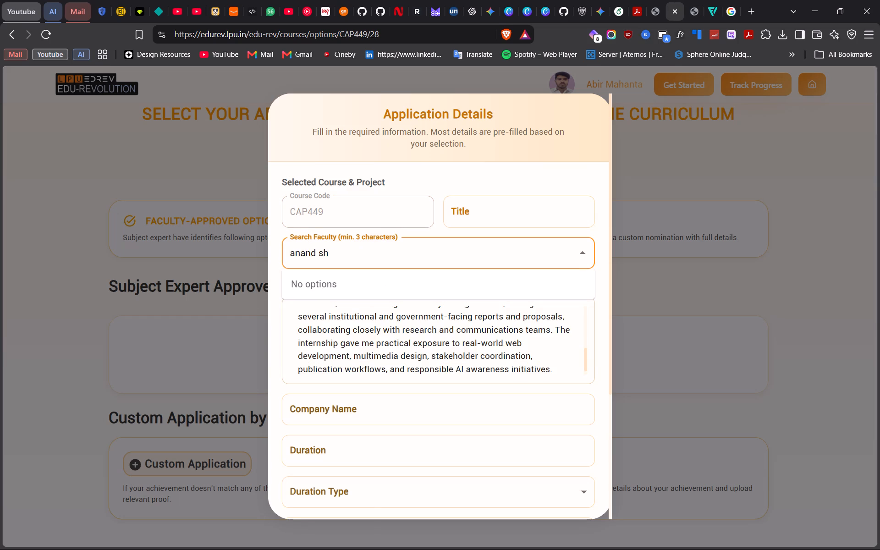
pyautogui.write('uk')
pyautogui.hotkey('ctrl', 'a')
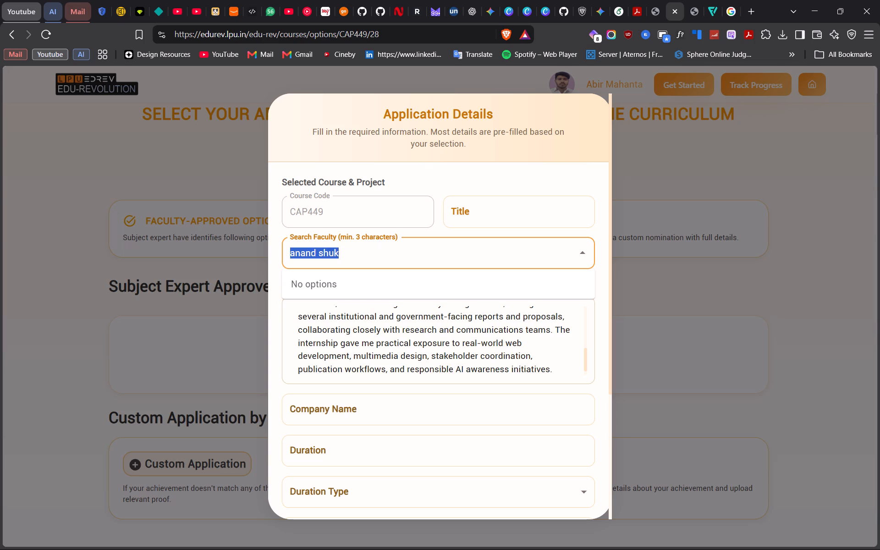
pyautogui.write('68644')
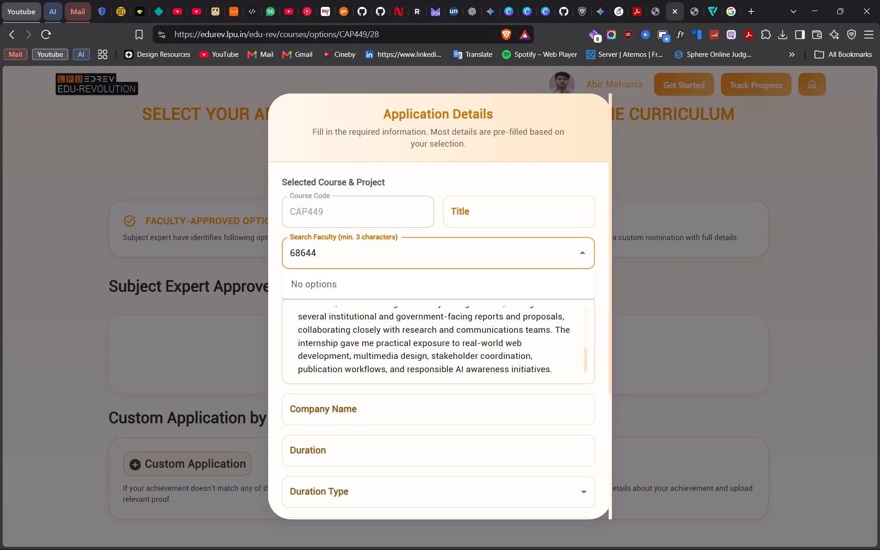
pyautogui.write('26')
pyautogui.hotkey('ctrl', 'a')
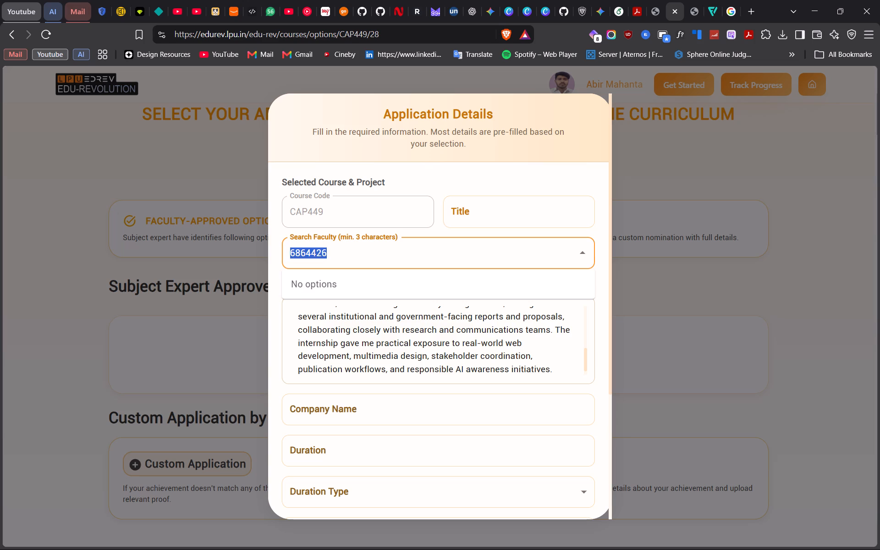
# Search the faculty field for "ruhul" and select the matching faculty member.
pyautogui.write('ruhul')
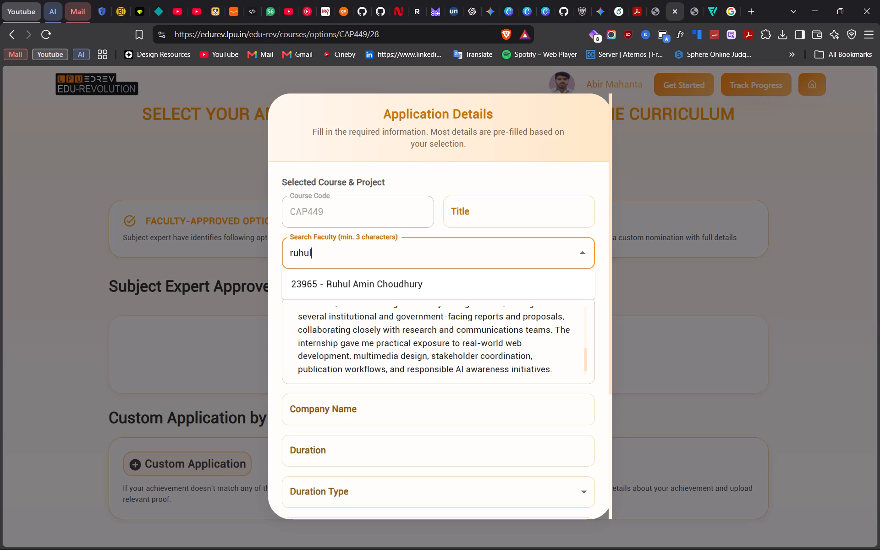
pyautogui.click(395, 283)
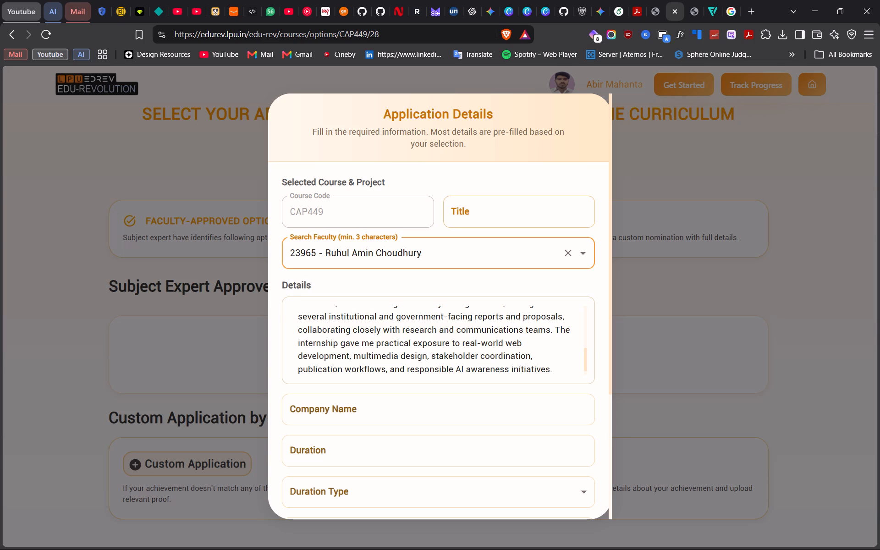
# Check the tracked nomination again for reference before filling in the application's Title field.
pyautogui.click(467, 218)
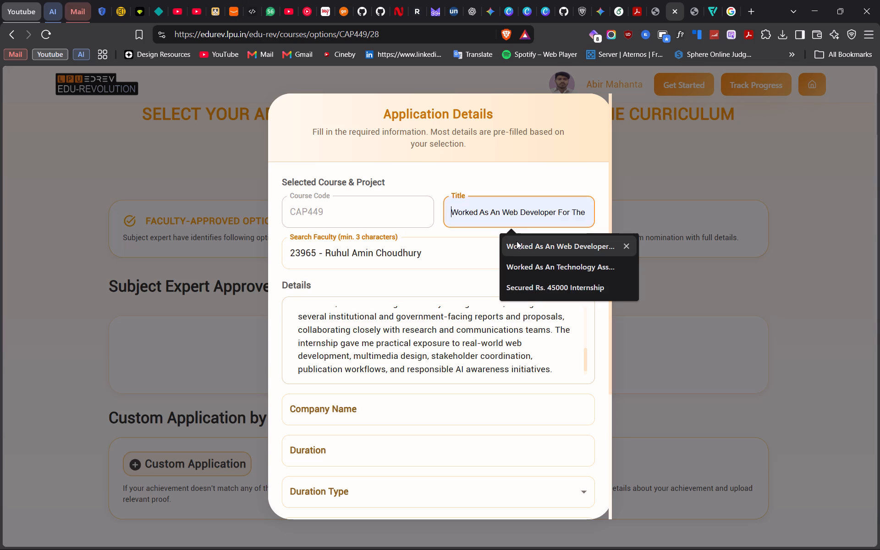
pyautogui.click(657, 4)
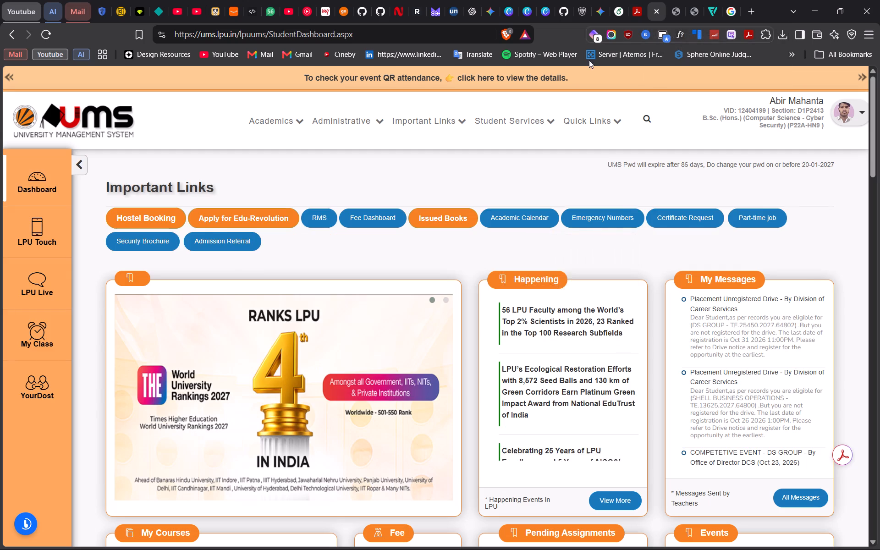
pyautogui.click(688, 0)
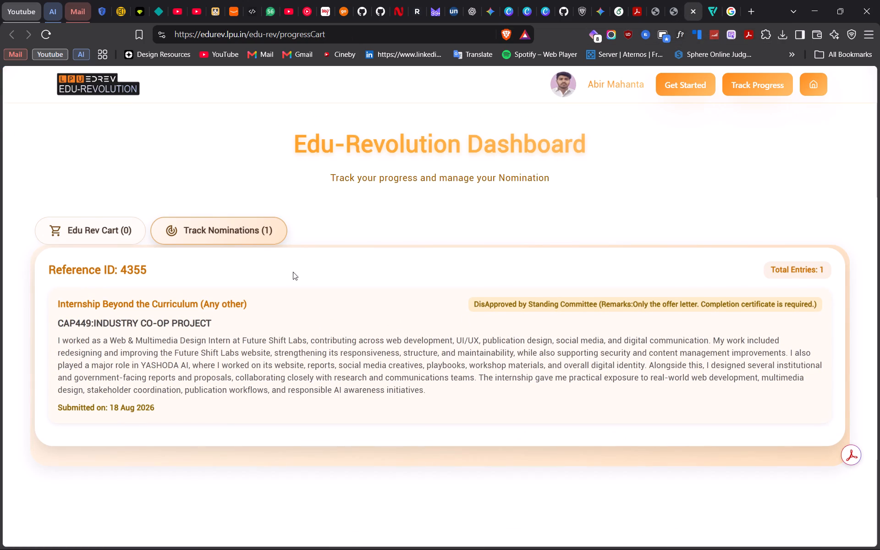
pyautogui.click(681, 0)
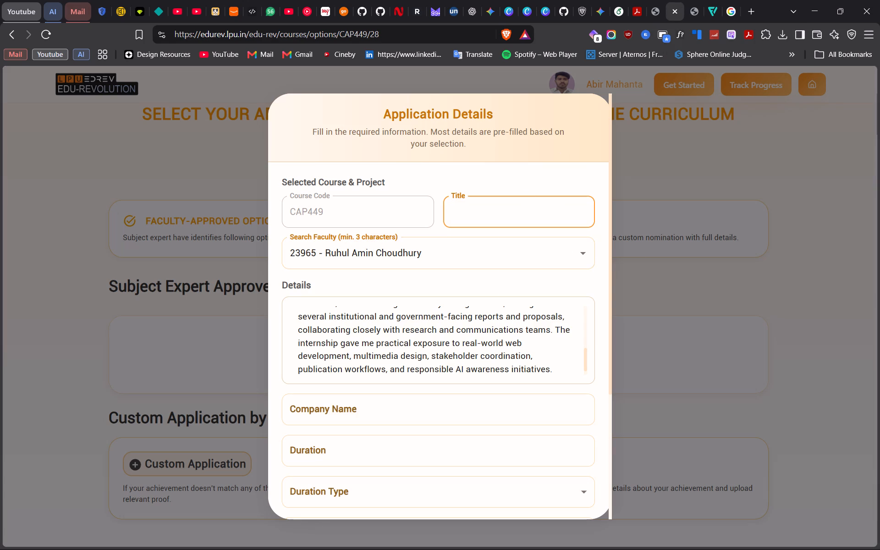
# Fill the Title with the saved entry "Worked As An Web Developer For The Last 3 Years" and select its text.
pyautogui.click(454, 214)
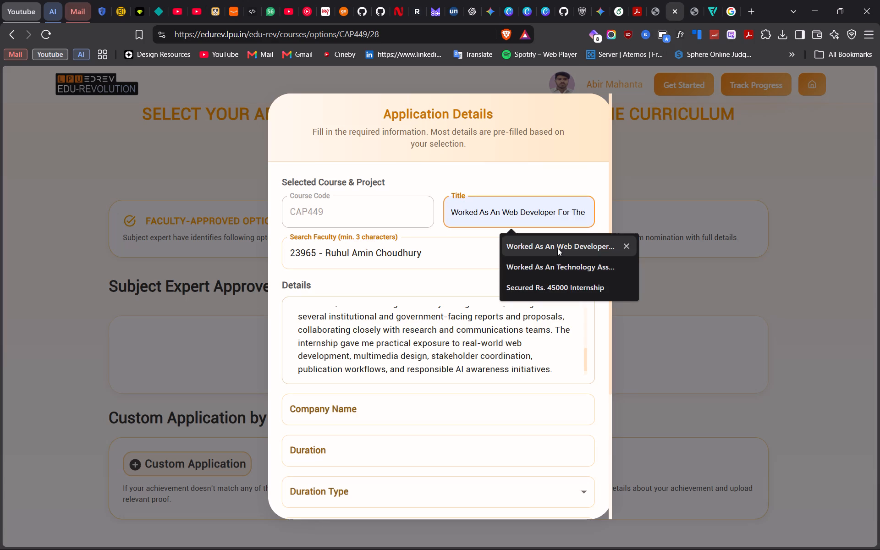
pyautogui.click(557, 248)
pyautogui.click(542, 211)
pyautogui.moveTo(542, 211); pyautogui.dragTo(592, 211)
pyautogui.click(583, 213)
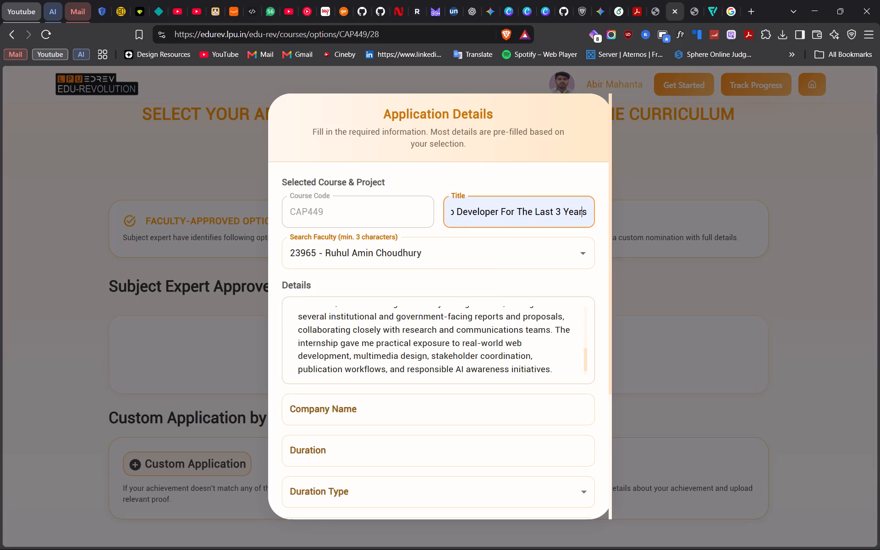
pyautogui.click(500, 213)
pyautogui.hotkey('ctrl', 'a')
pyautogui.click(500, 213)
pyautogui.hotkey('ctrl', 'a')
# Replace the Title with "Web & Multimedia Design Intern at Future Shift Labs", copied from the first sentence of Details.
pyautogui.scroll(8, 374, 351)
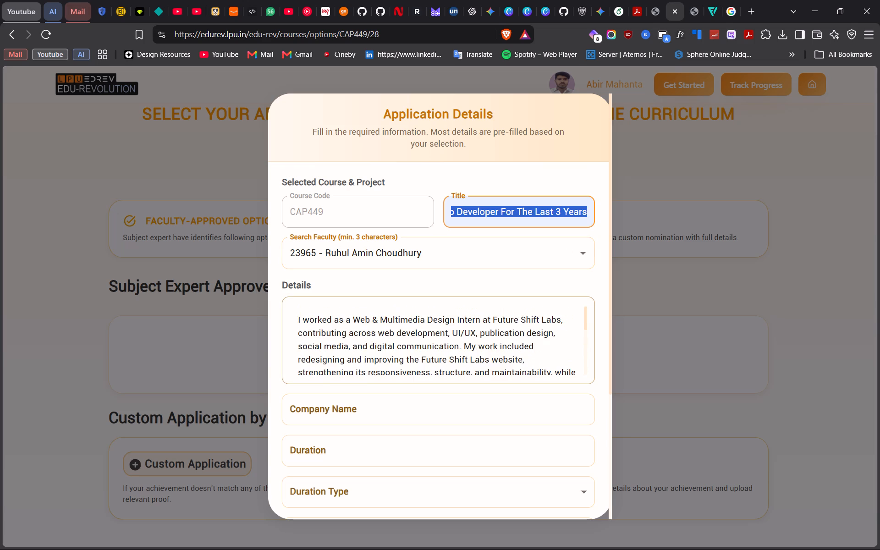
pyautogui.click(304, 323)
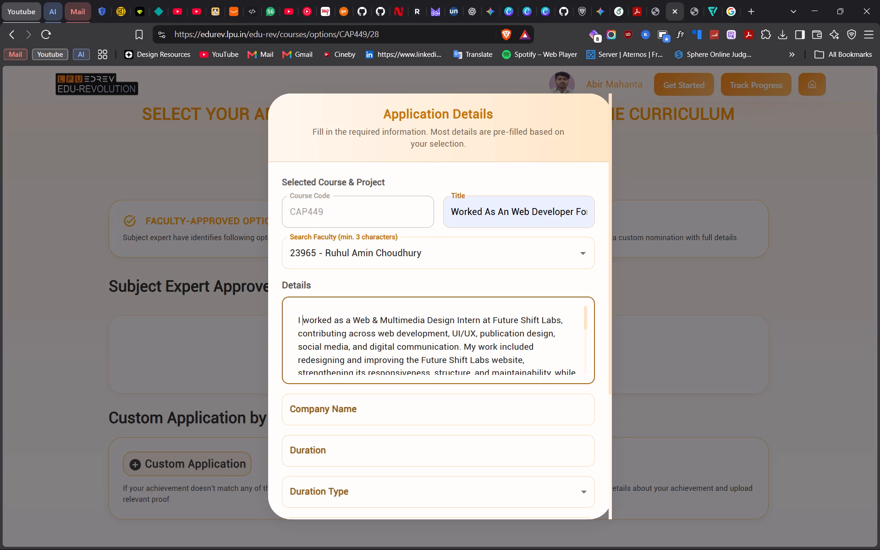
pyautogui.moveTo(354, 323); pyautogui.dragTo(521, 323)
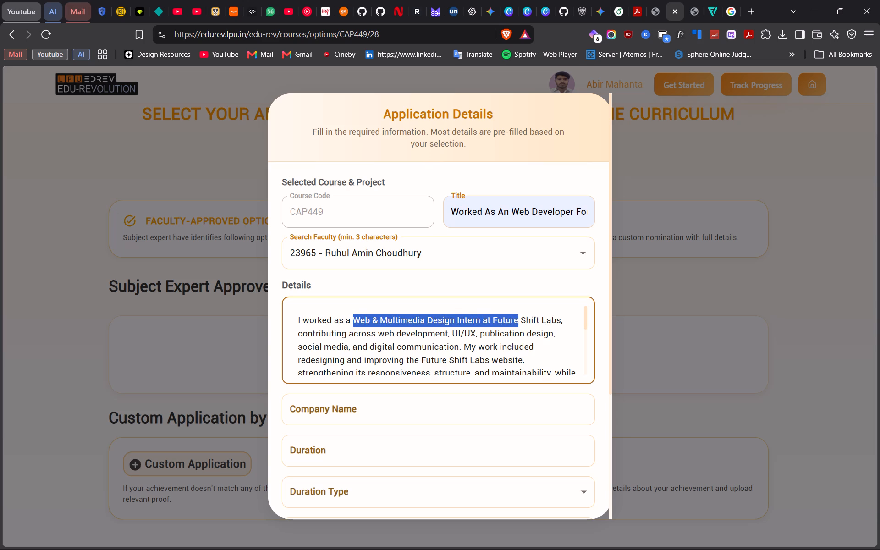
pyautogui.moveTo(521, 323); pyautogui.dragTo(561, 322)
pyautogui.hotkey('ctrl', 'c')
pyautogui.click(505, 216)
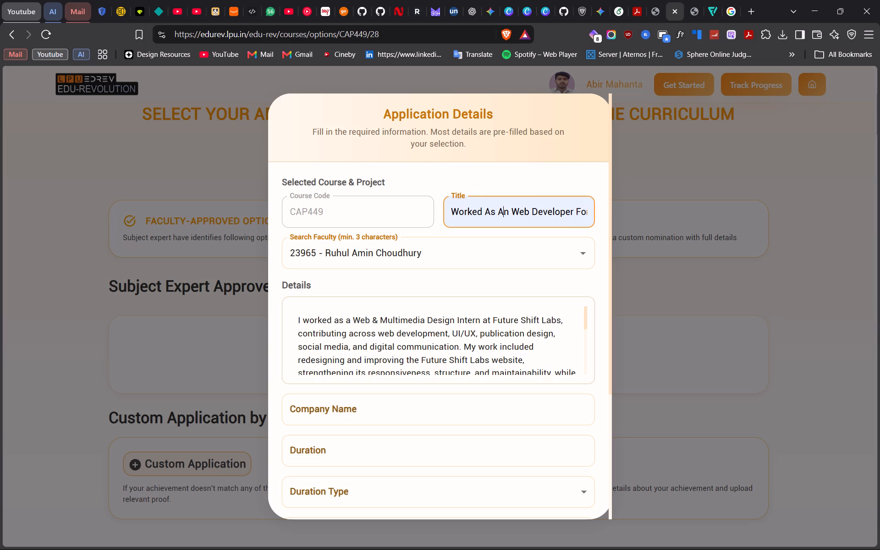
pyautogui.hotkey('ctrl', 'a')
pyautogui.hotkey('ctrl', 'v')
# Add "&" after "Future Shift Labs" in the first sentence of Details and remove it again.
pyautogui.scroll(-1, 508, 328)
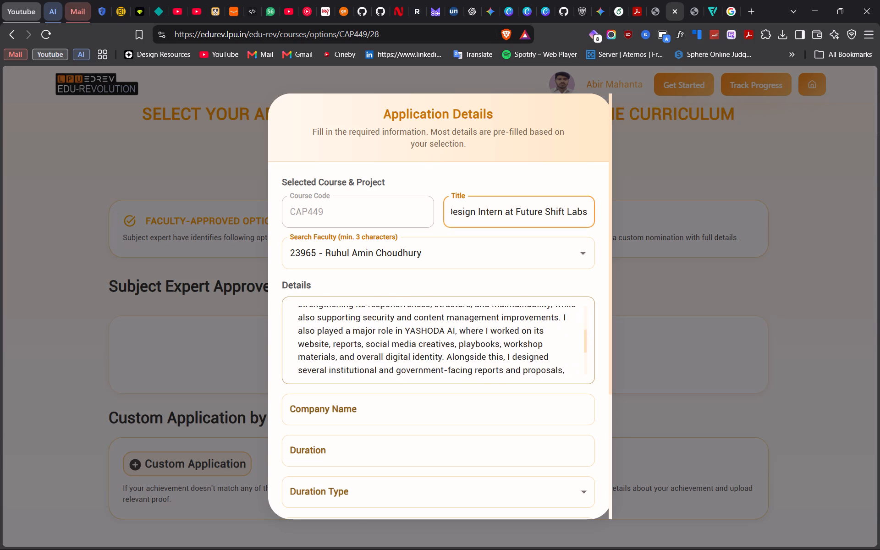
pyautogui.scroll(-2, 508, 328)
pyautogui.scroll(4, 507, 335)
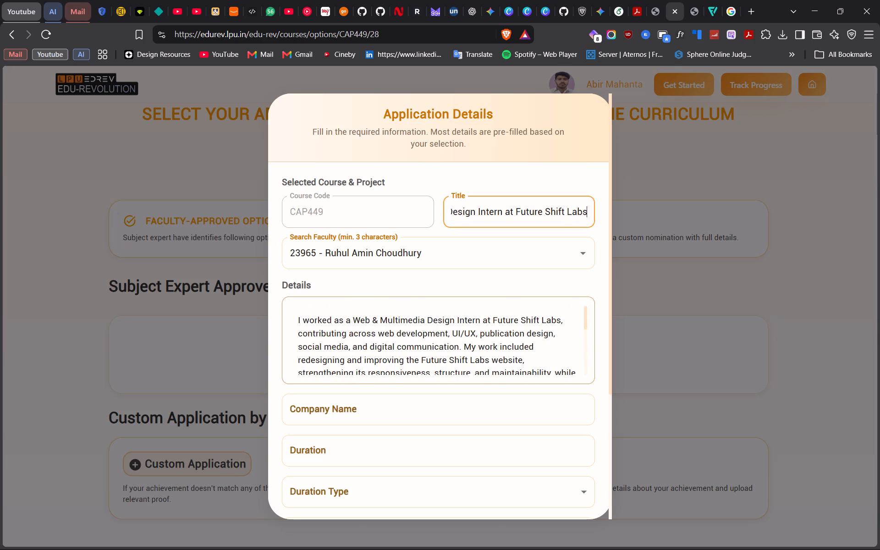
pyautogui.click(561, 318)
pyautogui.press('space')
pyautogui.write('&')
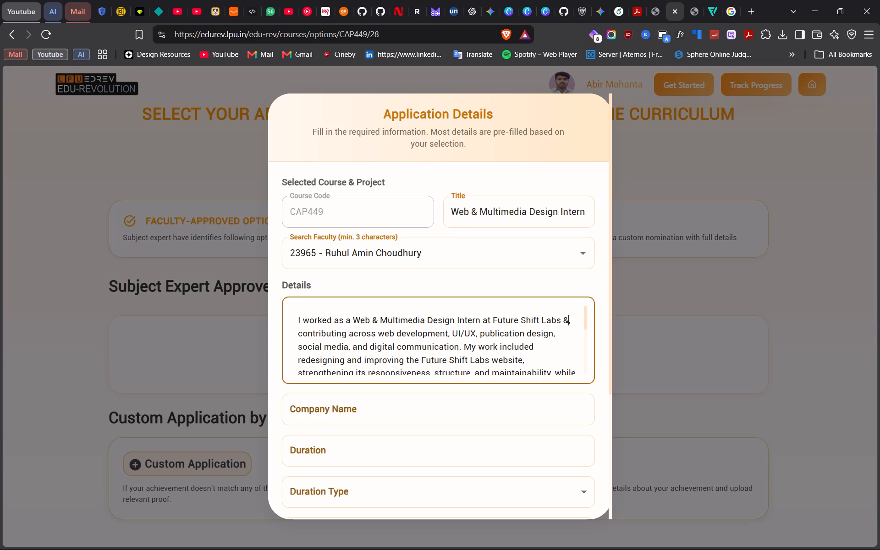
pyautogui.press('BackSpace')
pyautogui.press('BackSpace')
# Review the full text of the Title field and read through the Details description to its end.
pyautogui.click(488, 212)
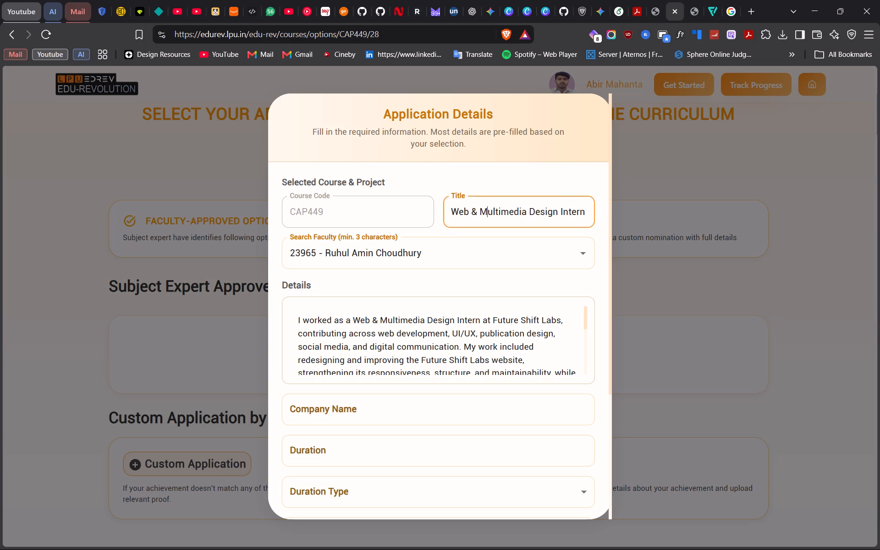
pyautogui.moveTo(561, 209); pyautogui.dragTo(596, 212)
pyautogui.click(522, 234)
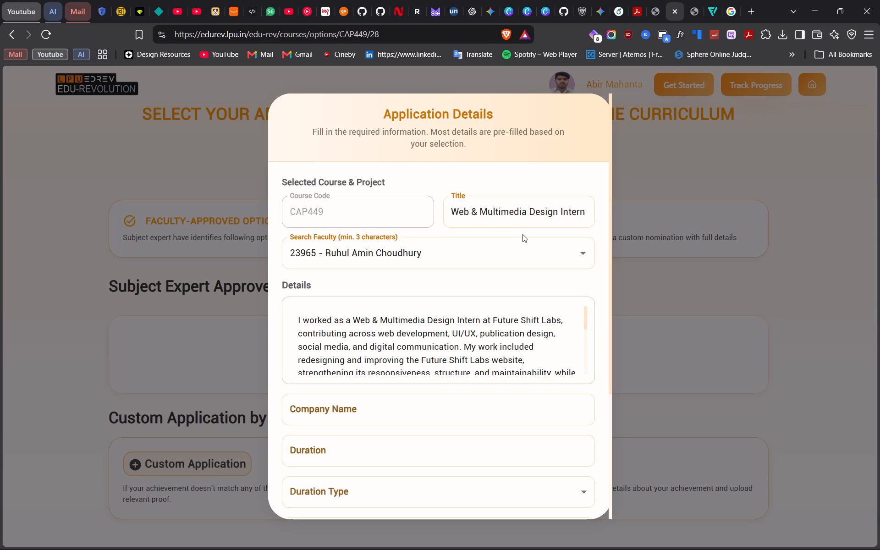
pyautogui.click(529, 220)
pyautogui.moveTo(462, 216); pyautogui.dragTo(456, 214)
pyautogui.click(456, 214)
pyautogui.moveTo(456, 214); pyautogui.dragTo(450, 214)
pyautogui.click(463, 213)
pyautogui.hotkey('ctrl', 'a')
pyautogui.click(461, 213)
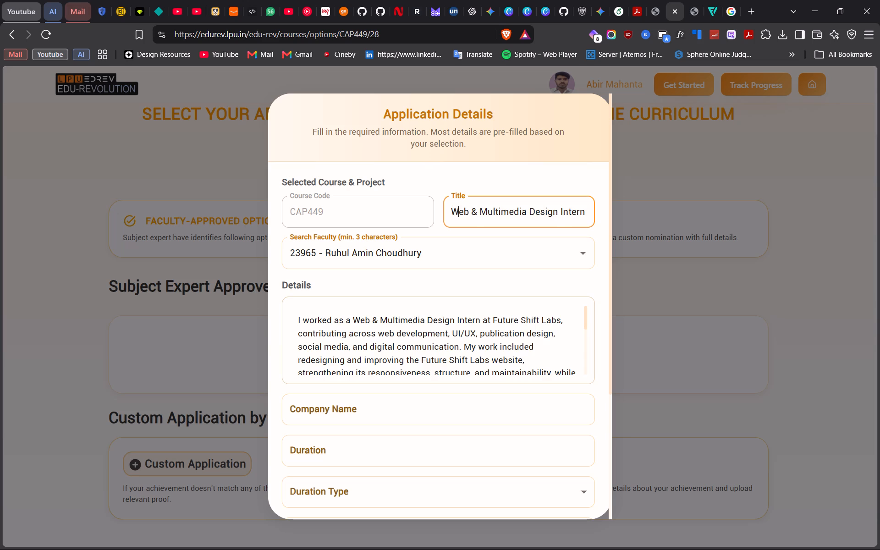
pyautogui.press('Left')
pyautogui.press('Left')
pyautogui.press('Left')
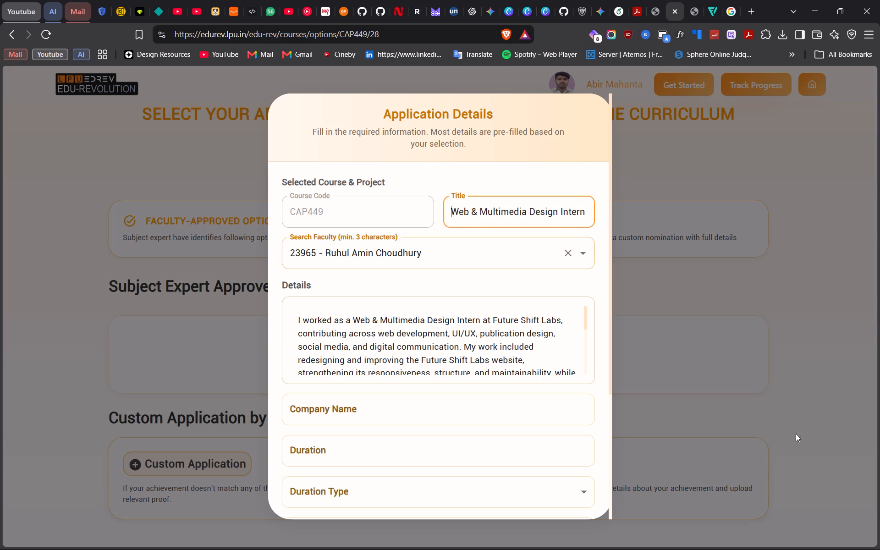
pyautogui.scroll(-2, 551, 354)
pyautogui.scroll(1, 551, 354)
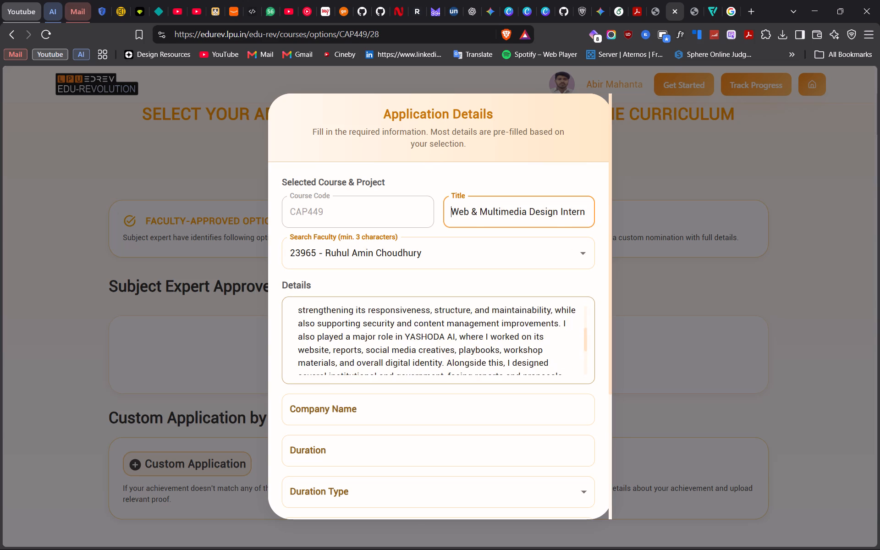
pyautogui.scroll(-3, 551, 354)
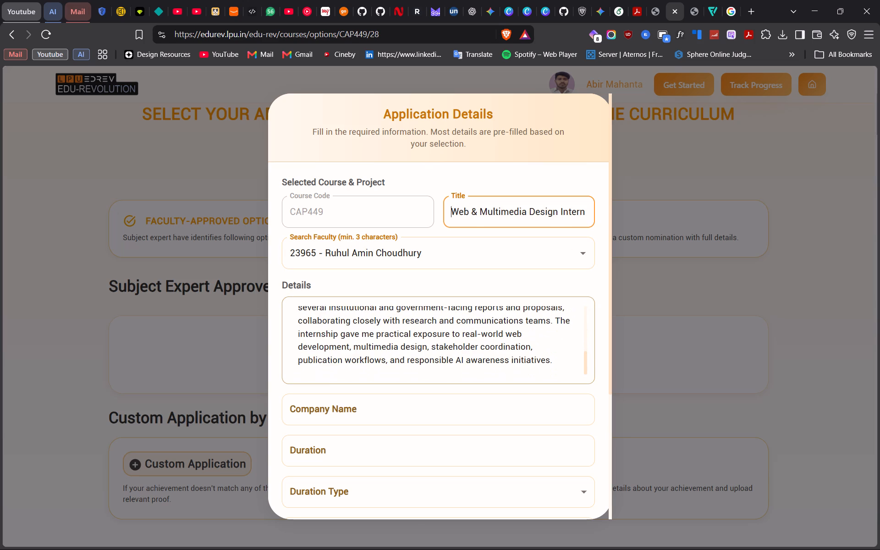
pyautogui.click(554, 363)
# Set the company name to Future Shift Labs and the duration to 3 Months, and open the internship mode options.
pyautogui.scroll(-2, 554, 363)
pyautogui.click(400, 241)
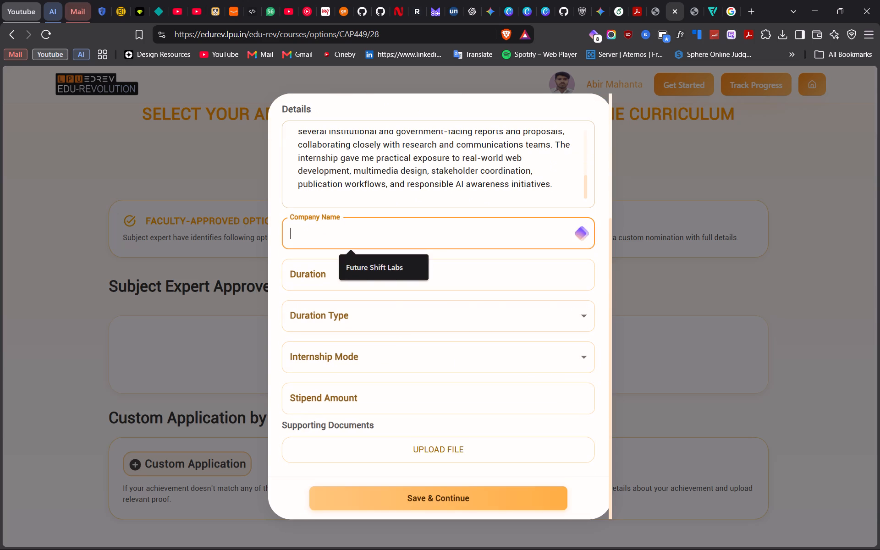
pyautogui.click(368, 266)
pyautogui.click(323, 272)
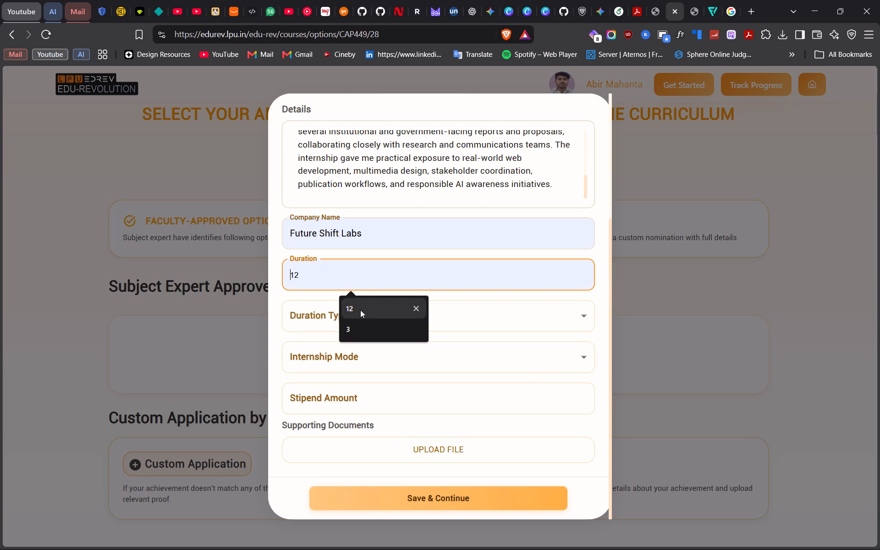
pyautogui.click(362, 330)
pyautogui.click(360, 323)
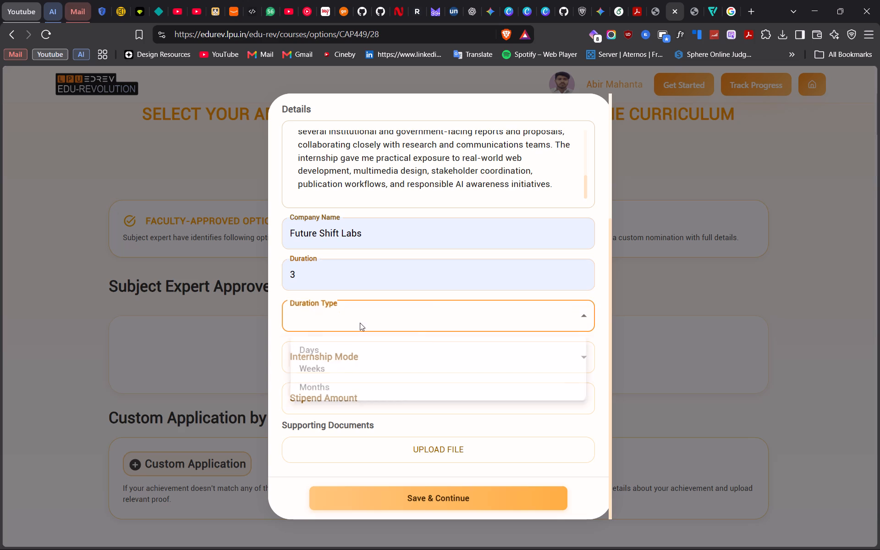
pyautogui.click(339, 387)
pyautogui.click(338, 360)
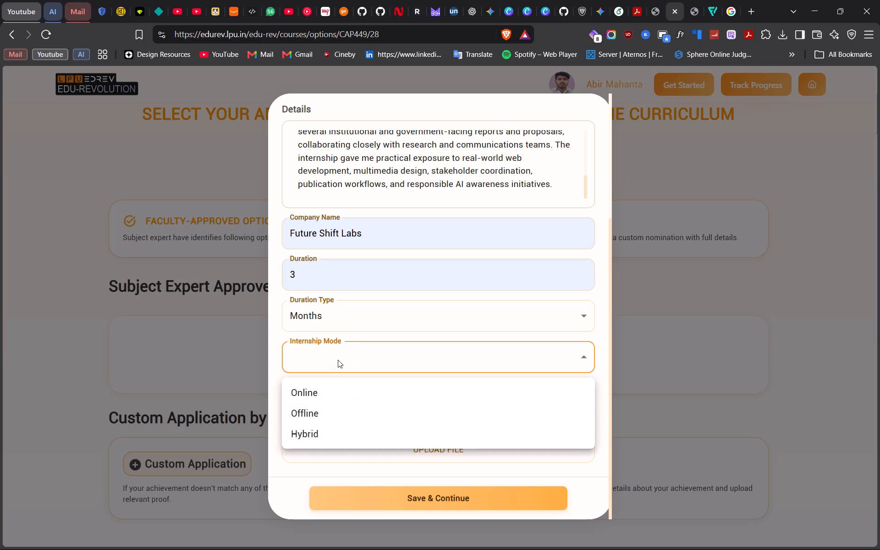
# Open the Academic Benefits policy document from the Edu-Revolution home page.
pyautogui.click(690, 0)
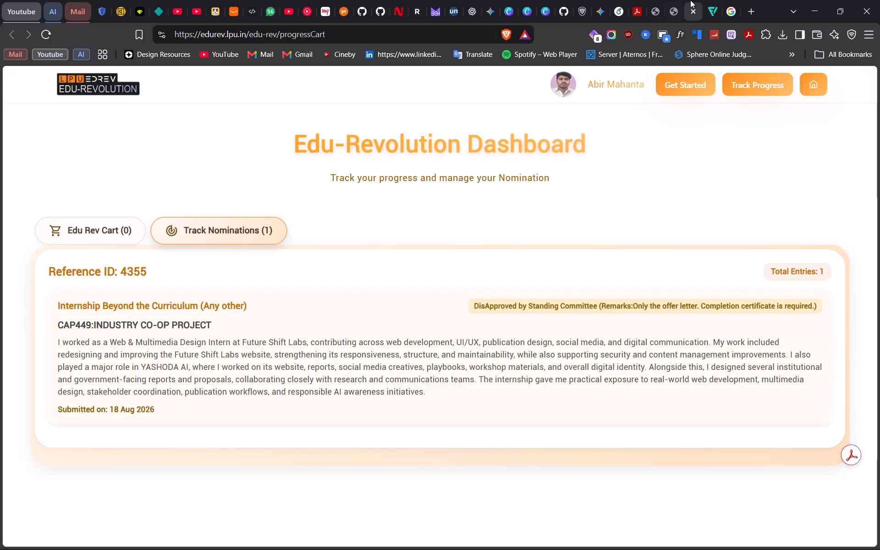
pyautogui.click(130, 85)
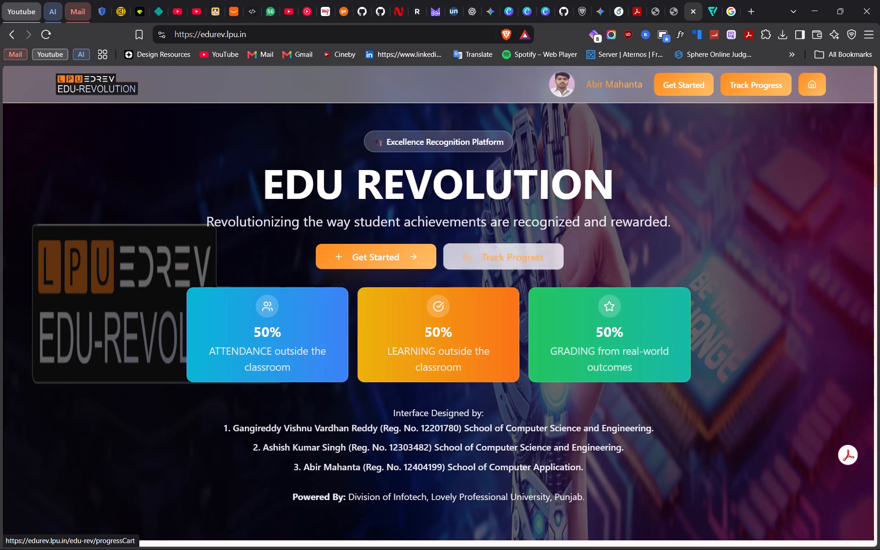
pyautogui.click(440, 146)
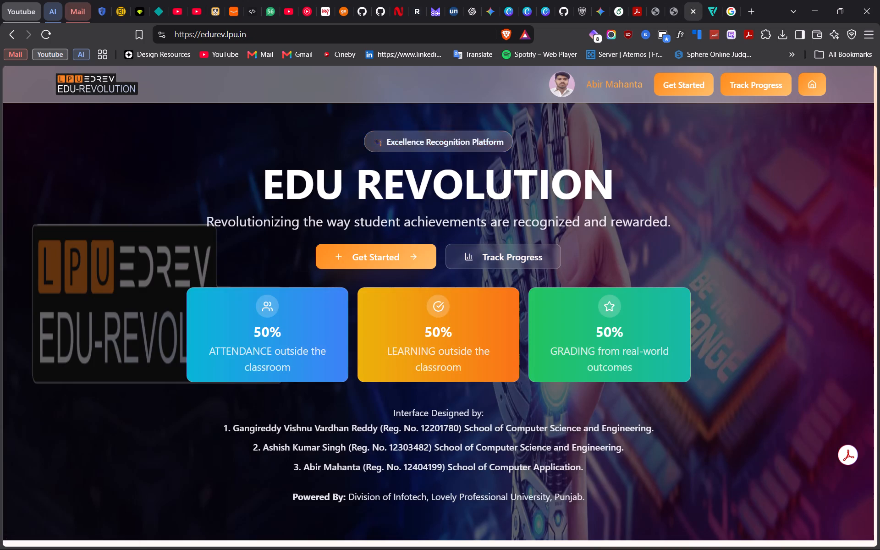
pyautogui.scroll(-2, 447, 442)
pyautogui.click(436, 439)
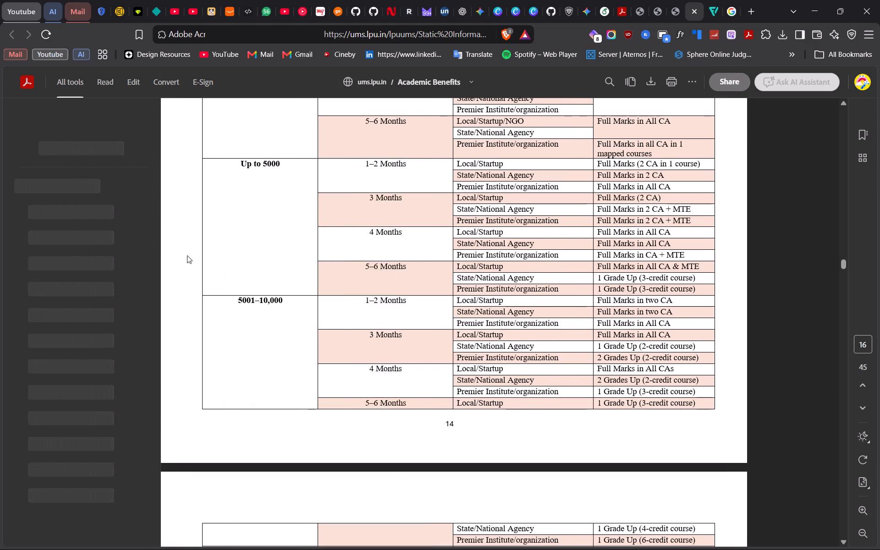
# Read the Internship beyond Curriculum eligibility rules and examine the benefit rows for no stipend and stipends up to 5000.
pyautogui.scroll(-1, 310, 241)
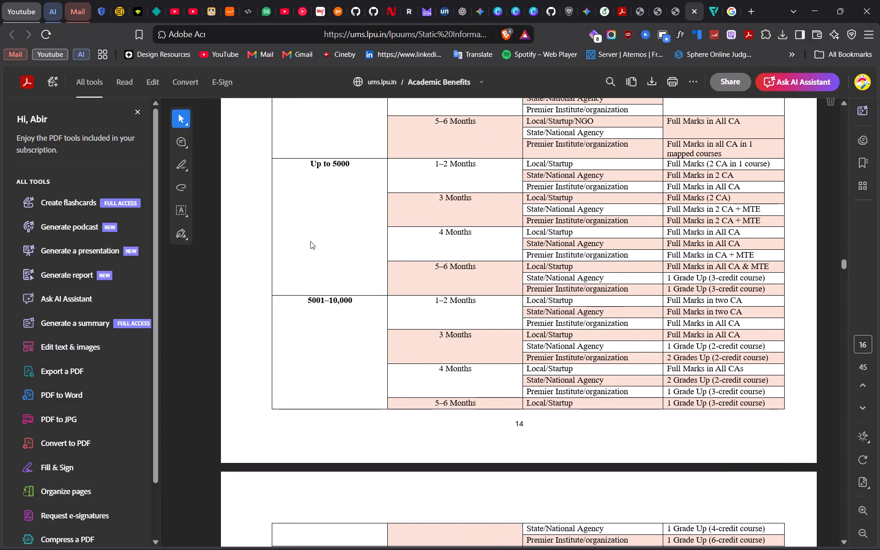
pyautogui.scroll(-6, 484, 318)
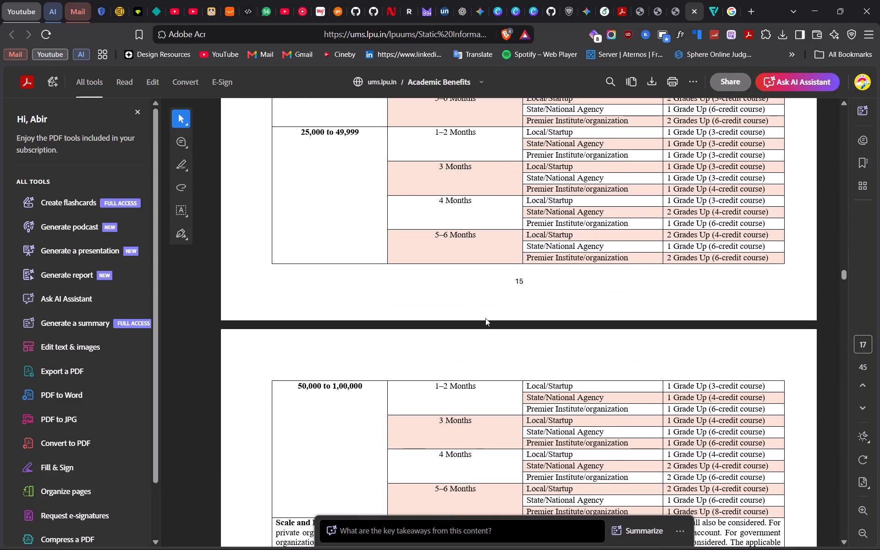
pyautogui.scroll(13, 484, 316)
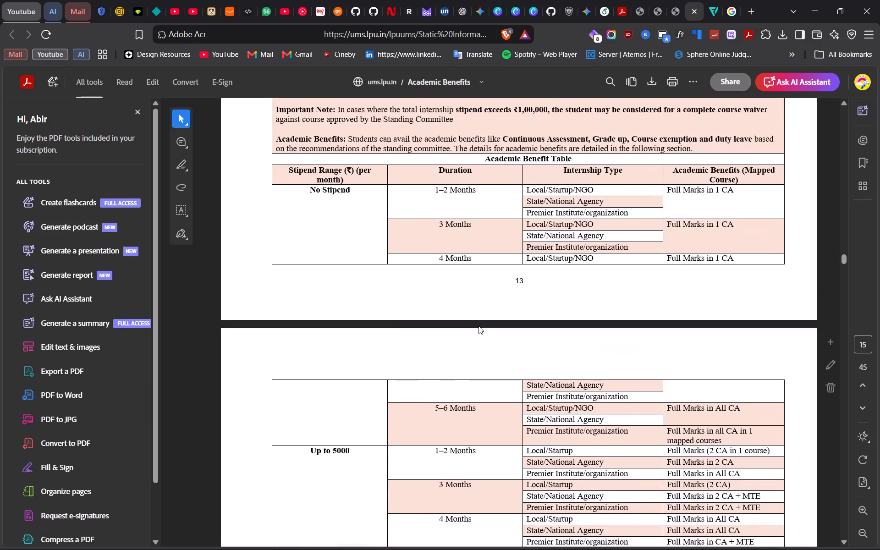
pyautogui.scroll(-2, 519, 368)
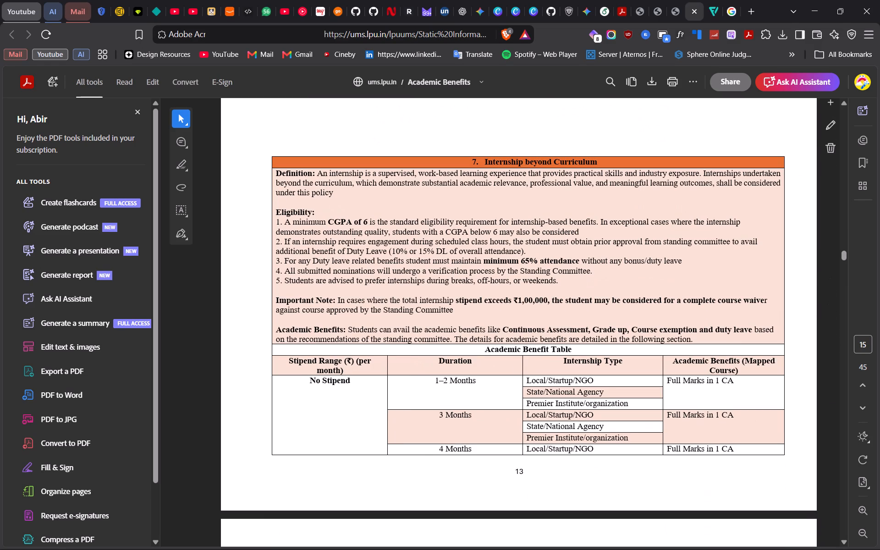
pyautogui.scroll(-1, 494, 206)
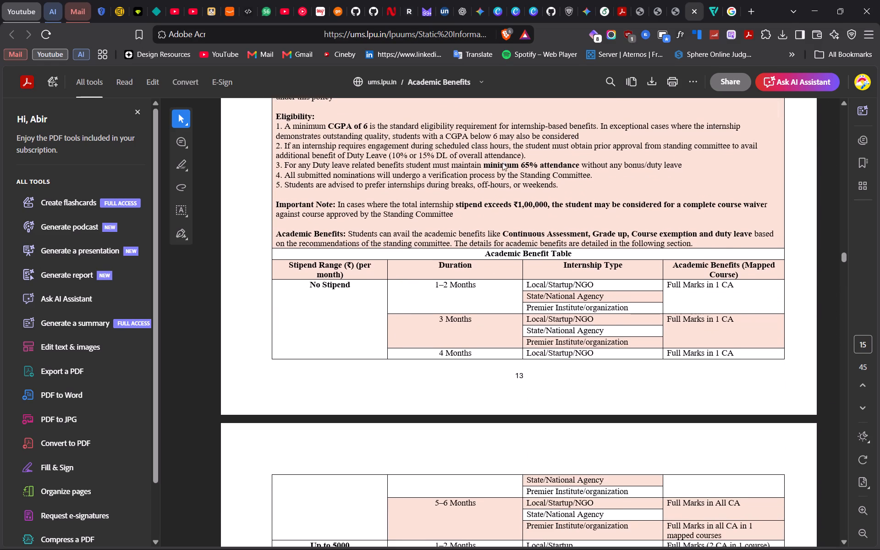
pyautogui.scroll(-3, 528, 325)
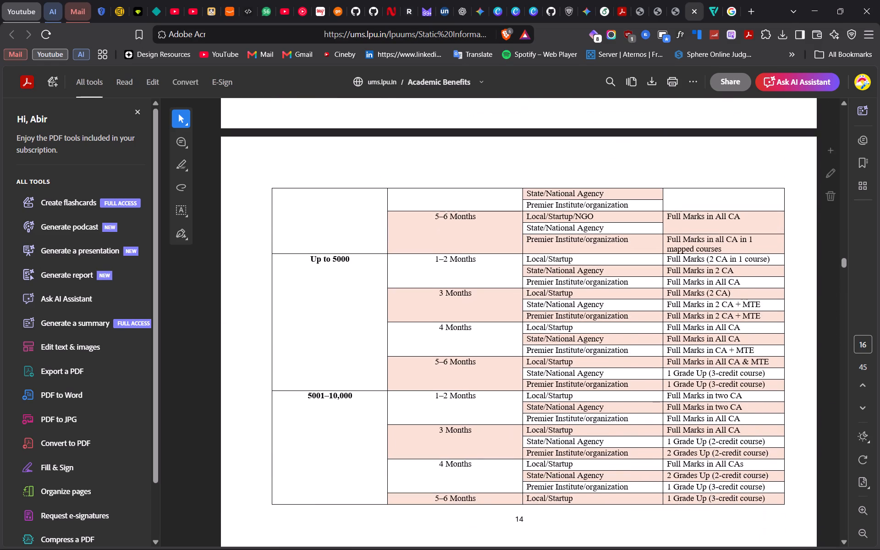
pyautogui.scroll(-1, 726, 300)
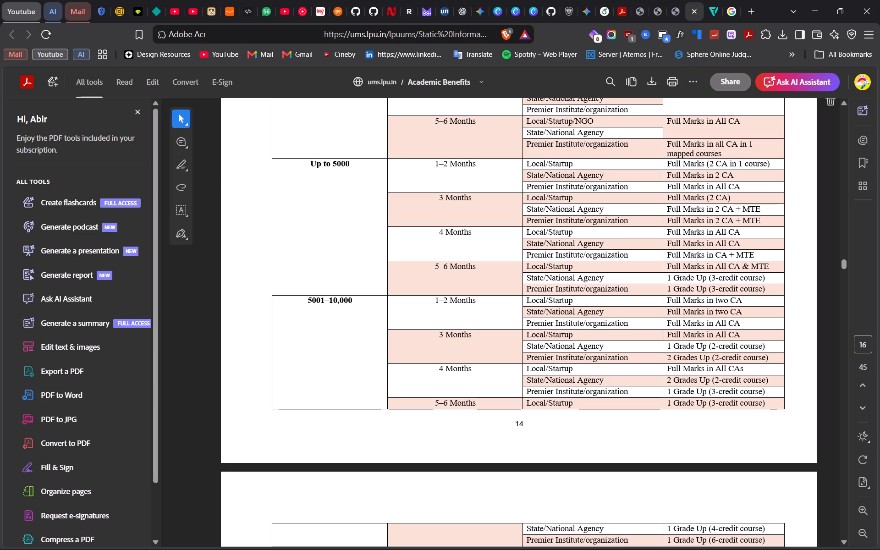
pyautogui.moveTo(765, 267); pyautogui.dragTo(439, 270)
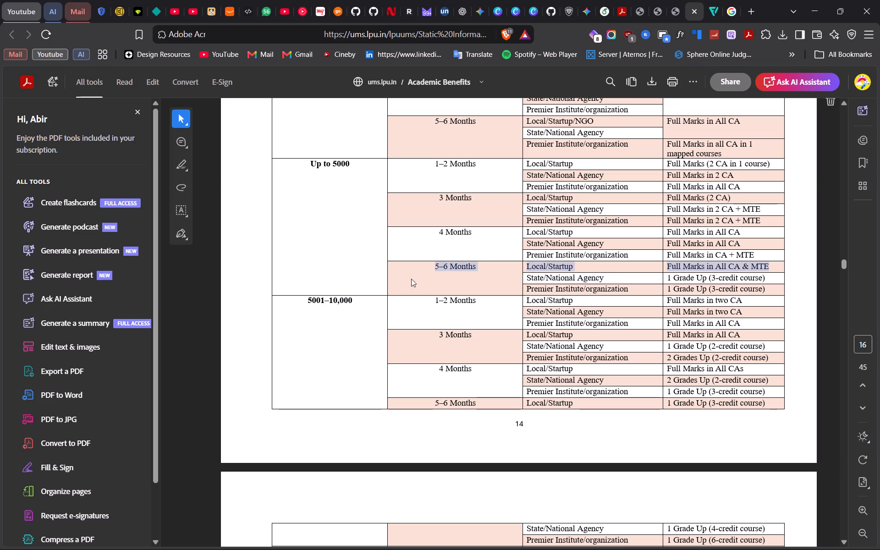
# Look through the higher stipend ranges and examine the benefit for a 3-month Local/Startup internship in the 10,001–24,999 range.
pyautogui.scroll(-10, 385, 286)
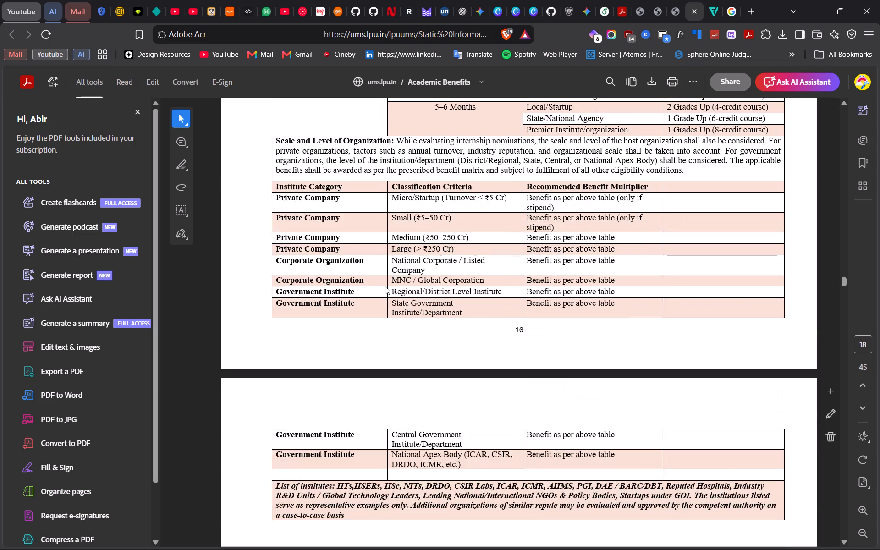
pyautogui.scroll(2, 385, 286)
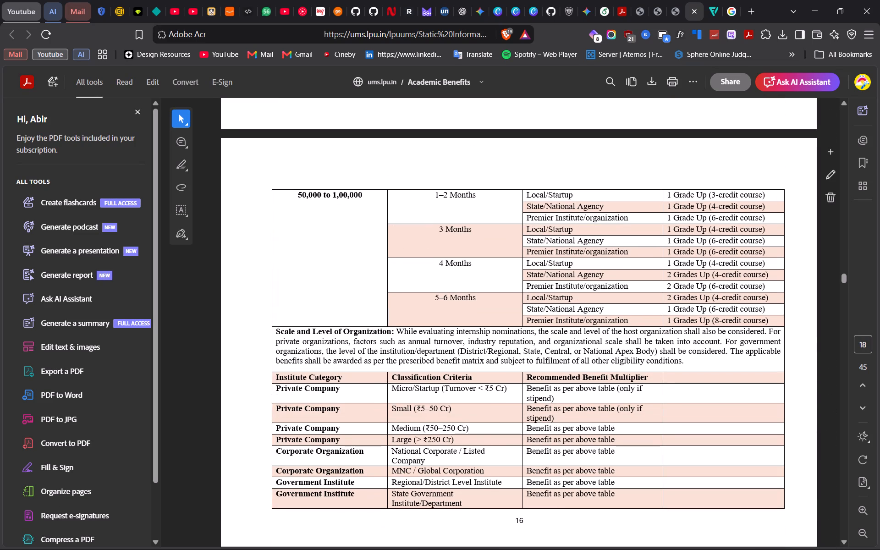
pyautogui.scroll(2, 335, 276)
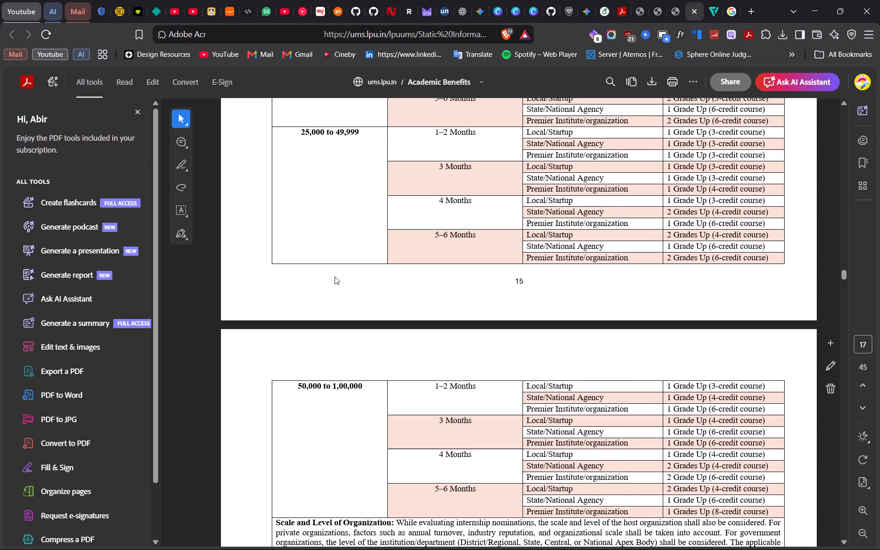
pyautogui.scroll(2, 570, 218)
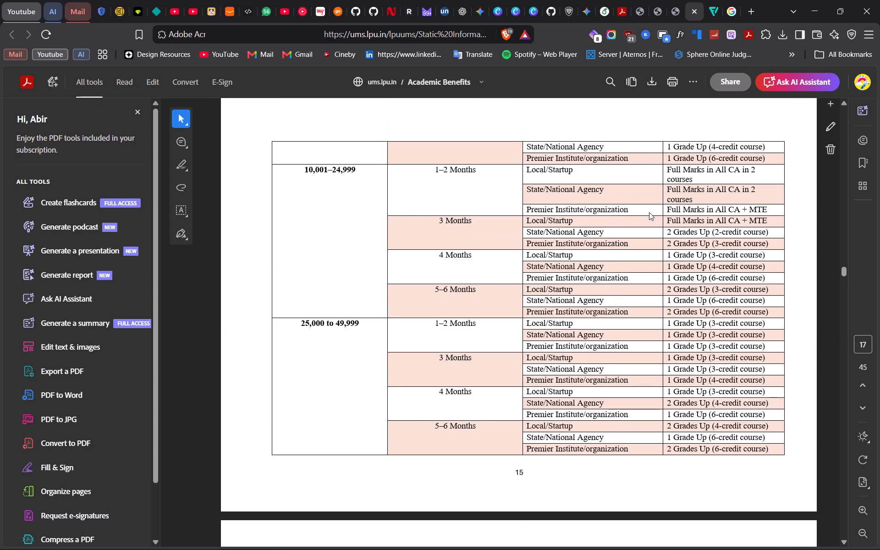
pyautogui.moveTo(649, 212); pyautogui.dragTo(532, 210)
pyautogui.click(670, 218)
pyautogui.moveTo(624, 223); pyautogui.dragTo(506, 224)
pyautogui.moveTo(668, 220); pyautogui.dragTo(715, 220)
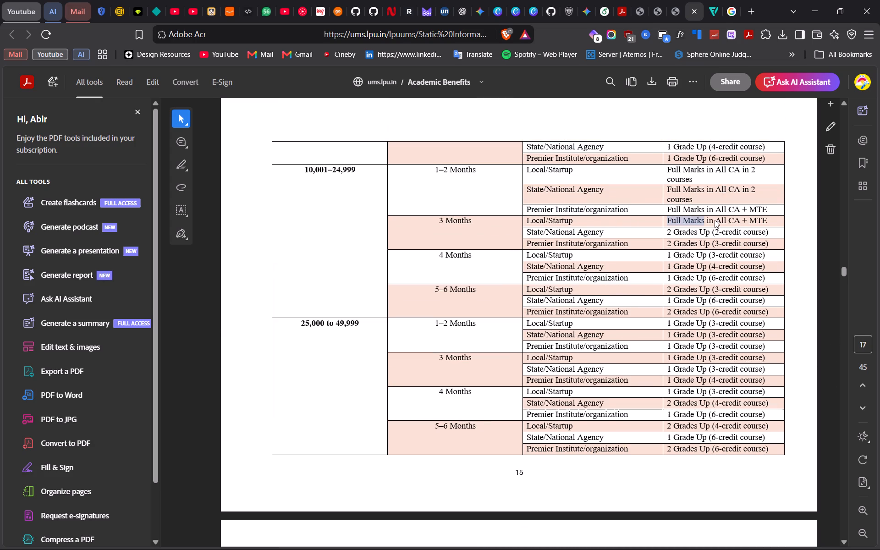
pyautogui.moveTo(715, 220); pyautogui.dragTo(771, 223)
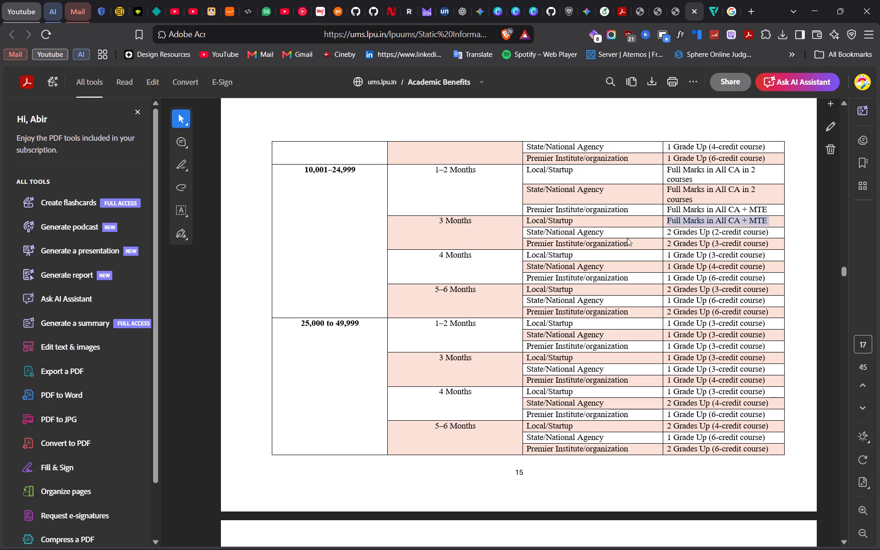
# Recheck the internship section's opening, and examine the Micro/Startup company classification and the 3-month rows for 50,000 to 1,00,000.
pyautogui.scroll(2, 472, 230)
pyautogui.scroll(8, 423, 332)
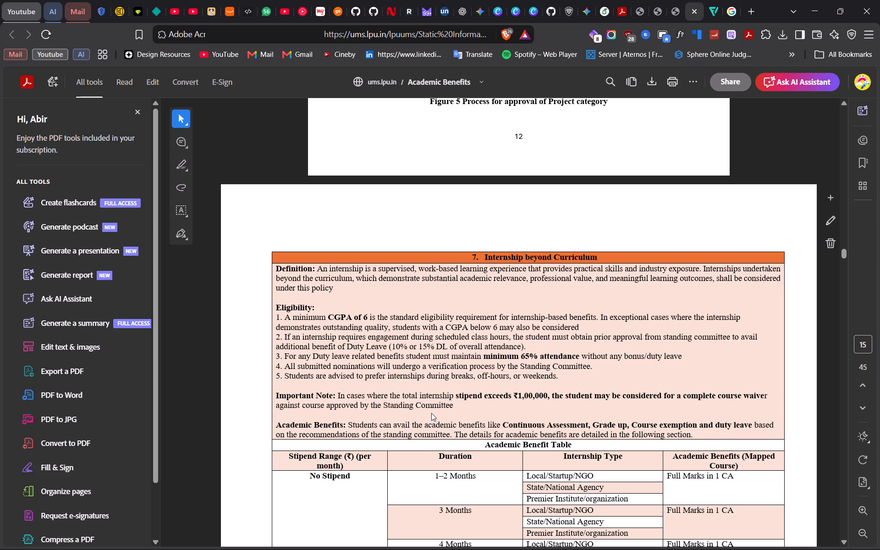
pyautogui.scroll(-13, 431, 413)
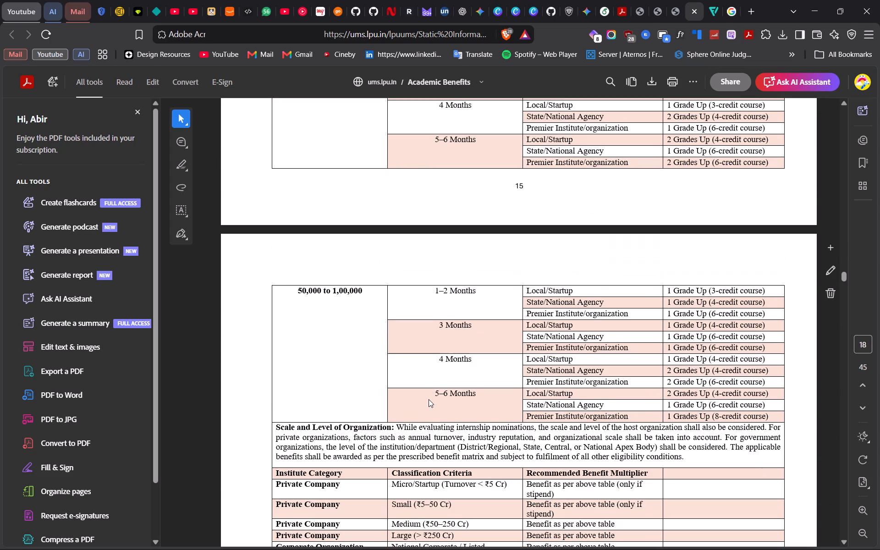
pyautogui.scroll(-1, 412, 339)
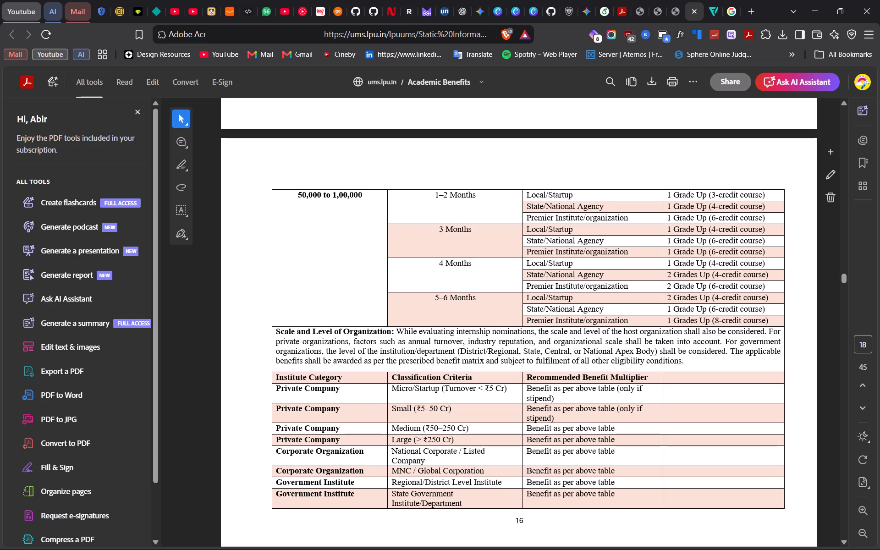
pyautogui.moveTo(440, 390); pyautogui.dragTo(529, 386)
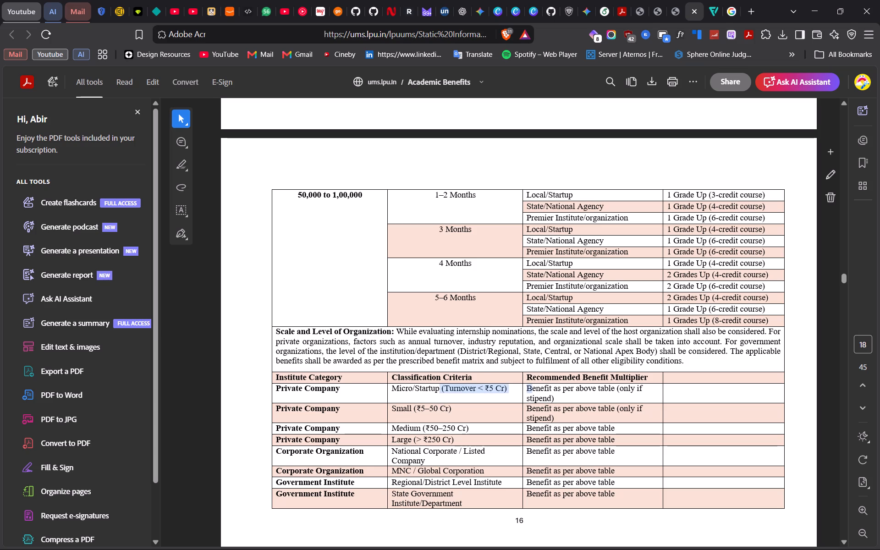
pyautogui.moveTo(563, 385); pyautogui.dragTo(563, 361)
pyautogui.click(491, 292)
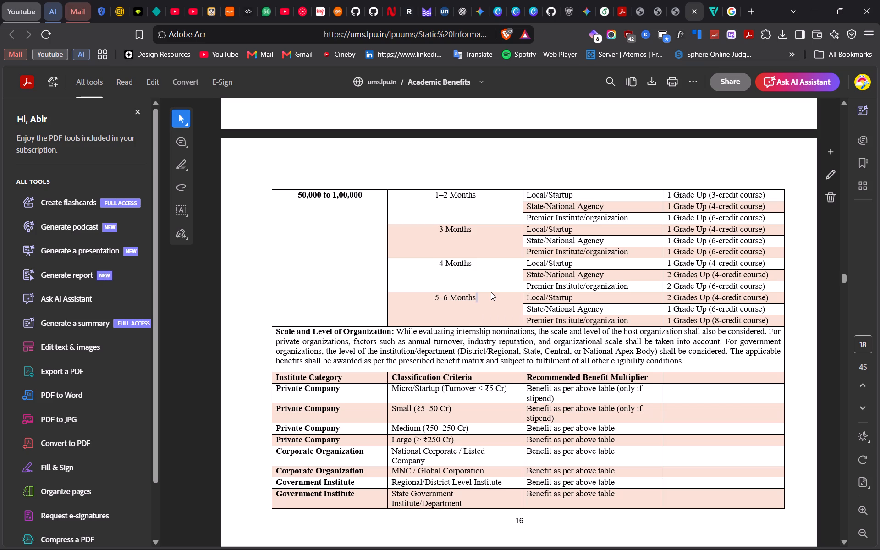
pyautogui.click(423, 192)
pyautogui.moveTo(424, 241); pyautogui.dragTo(427, 235)
pyautogui.moveTo(427, 235); pyautogui.dragTo(601, 240)
# Compare the Local/Startup benefits by duration between the 25,000 to 49,999 and 50,000 to 1,00,000 stipend ranges.
pyautogui.scroll(4, 731, 358)
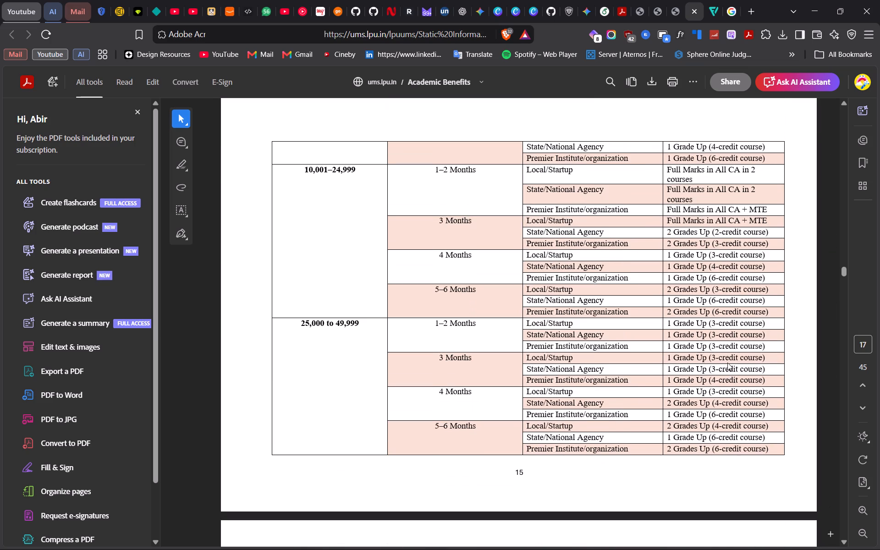
pyautogui.moveTo(547, 328); pyautogui.dragTo(668, 319)
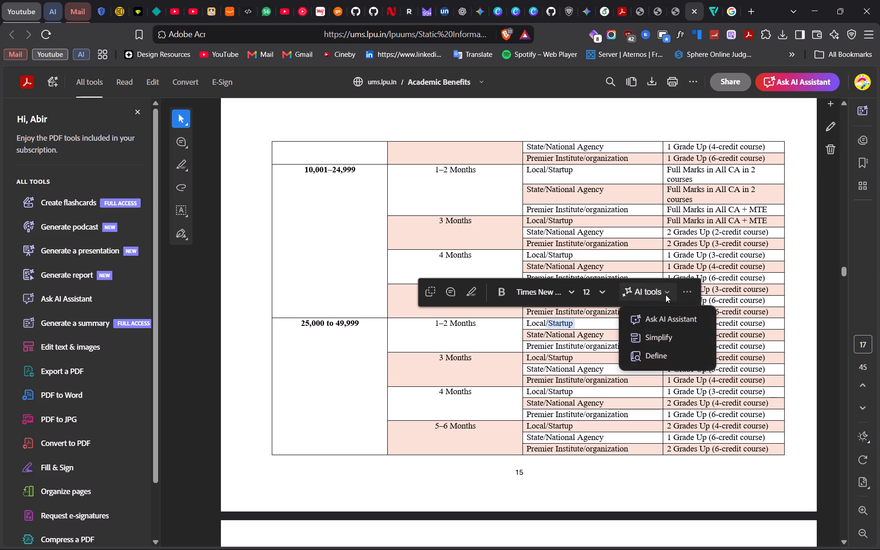
pyautogui.click(806, 301)
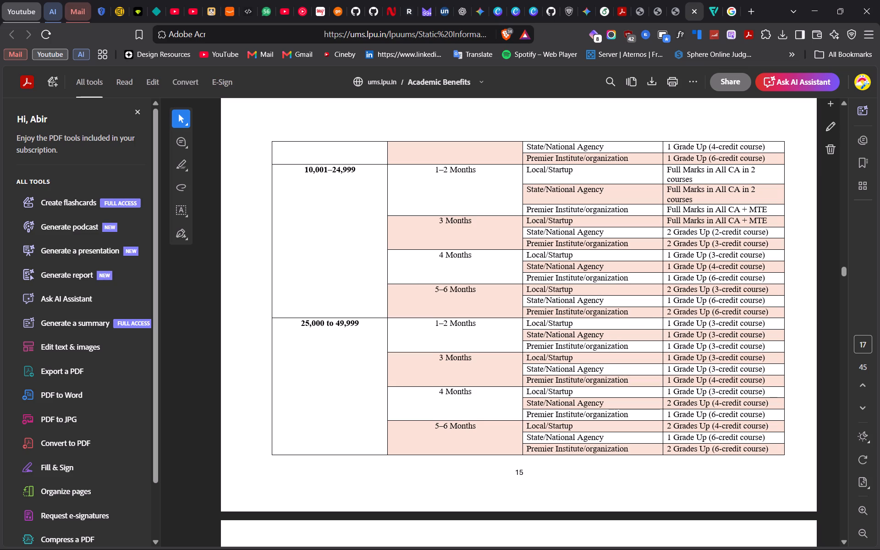
pyautogui.scroll(-3, 432, 285)
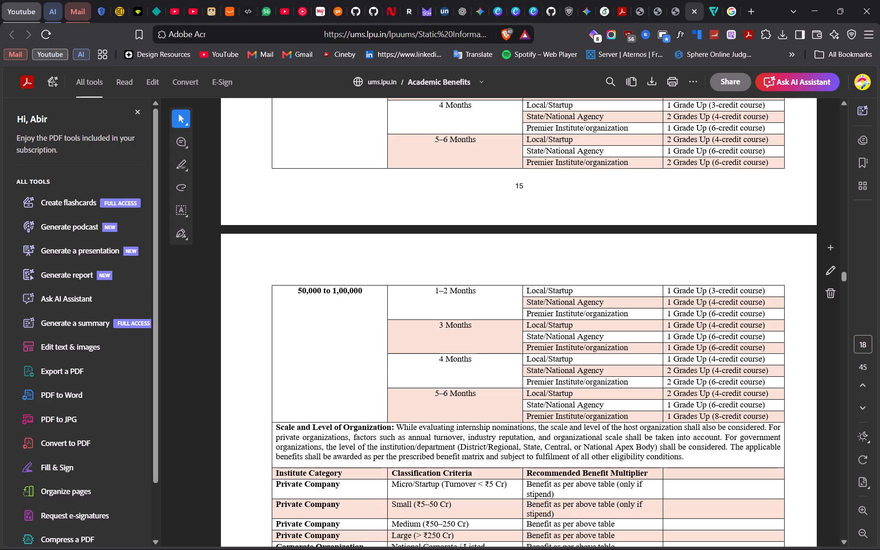
pyautogui.moveTo(445, 363); pyautogui.dragTo(430, 363)
pyautogui.moveTo(430, 363); pyautogui.dragTo(416, 362)
pyautogui.moveTo(416, 362); pyautogui.dragTo(496, 366)
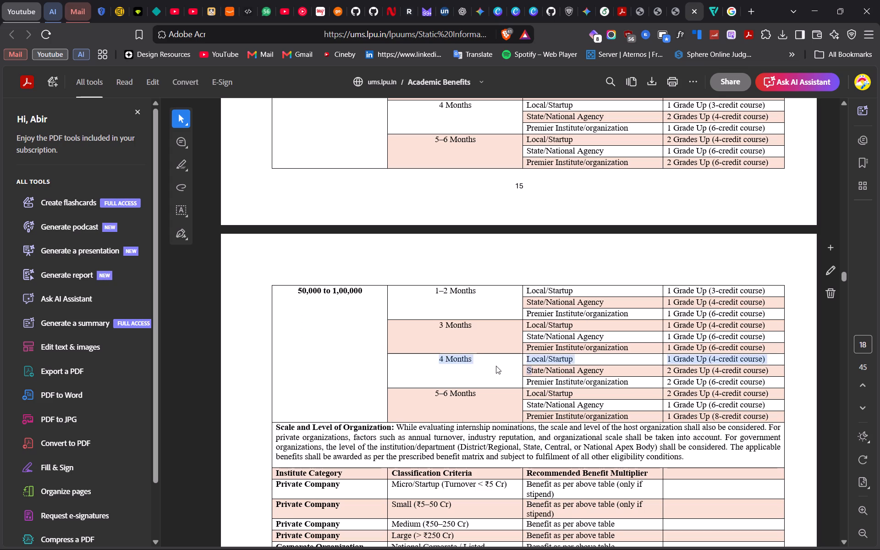
pyautogui.moveTo(496, 366); pyautogui.dragTo(671, 373)
pyautogui.click(680, 346)
pyautogui.moveTo(709, 329); pyautogui.dragTo(544, 339)
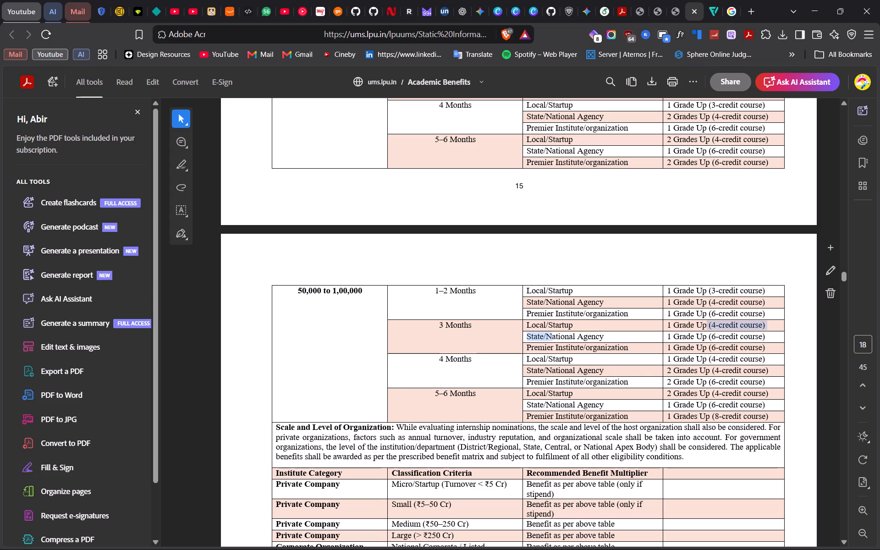
pyautogui.moveTo(544, 339); pyautogui.dragTo(473, 339)
pyautogui.click(438, 336)
# Recheck the 3 Months row in the 10,001–24,999 stipend range of the benefit table.
pyautogui.scroll(3, 438, 336)
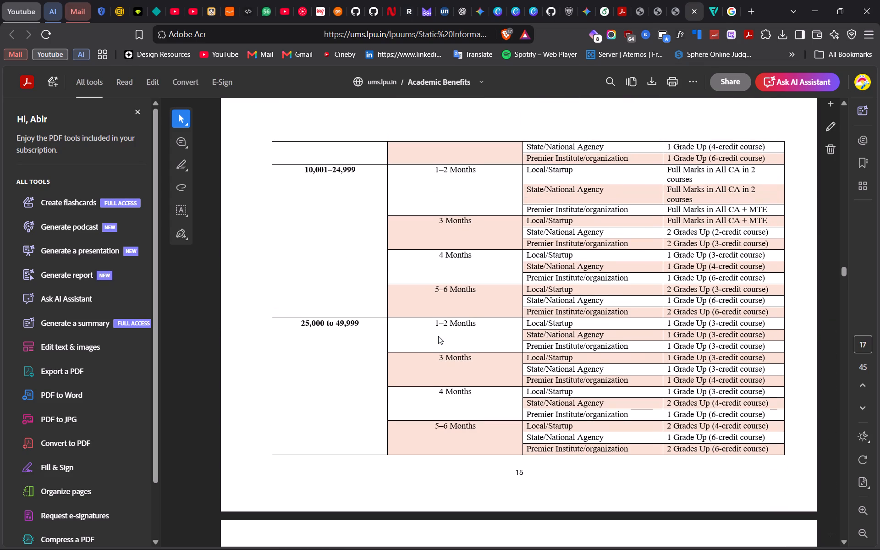
pyautogui.click(463, 242)
pyautogui.click(475, 225)
pyautogui.moveTo(476, 223); pyautogui.dragTo(433, 228)
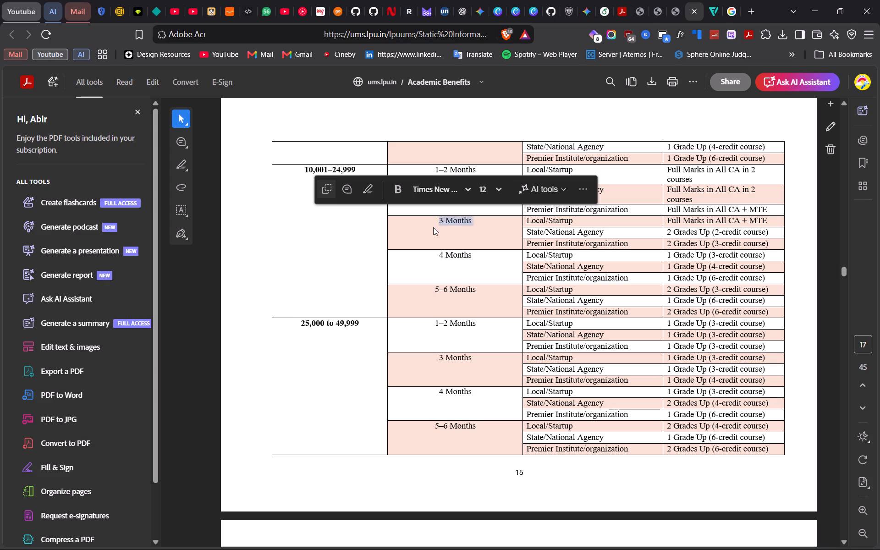
# Return to the CAP449 custom application form and set the internship mode to Hybrid.
pyautogui.click(683, 0)
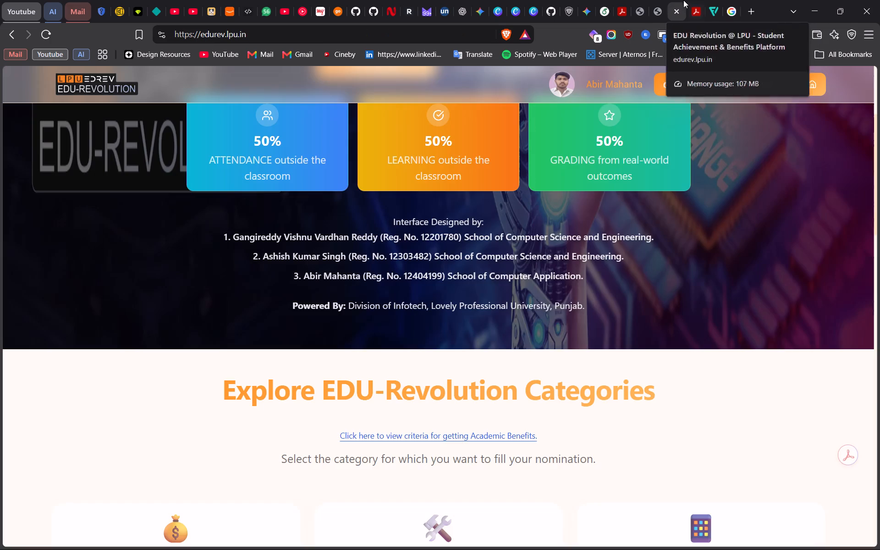
pyautogui.click(654, 0)
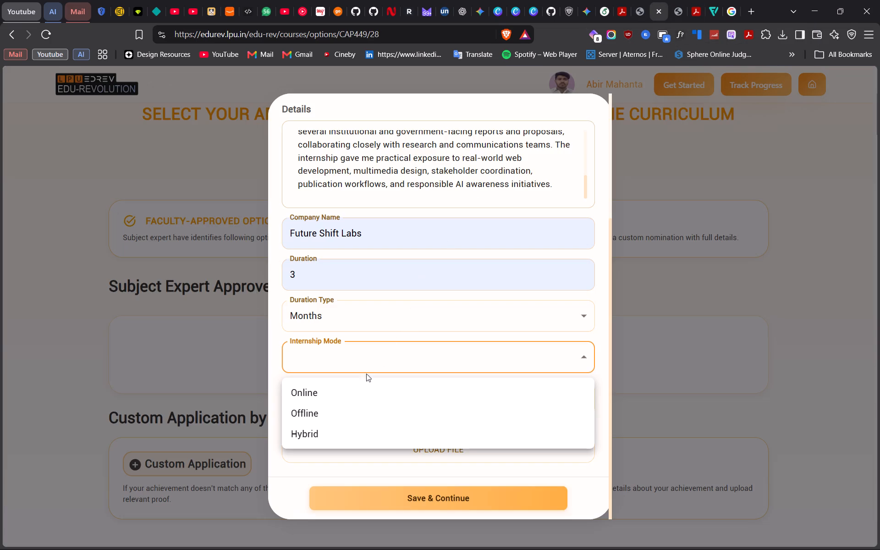
pyautogui.click(323, 424)
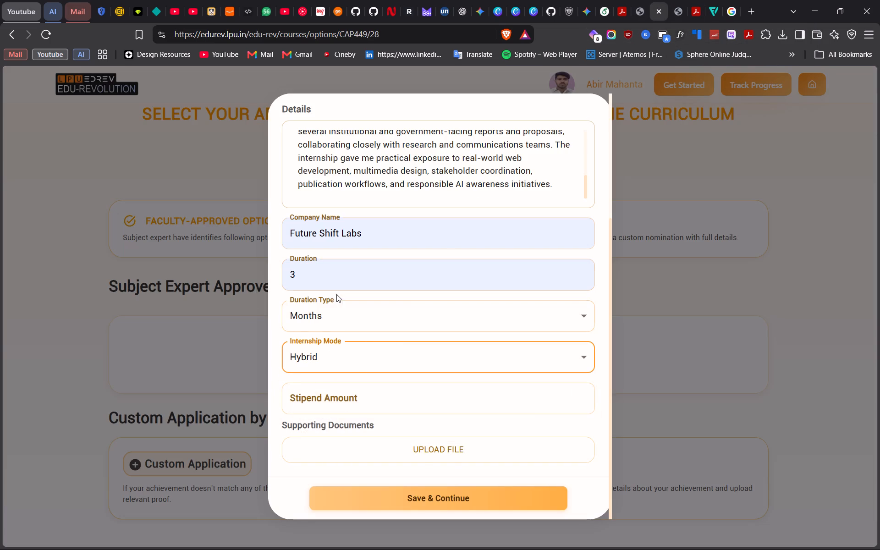
# Browse the Downloads folder in File Explorer for internship supporting documents, such as the offer letter and certificates.
pyautogui.click(382, 537)
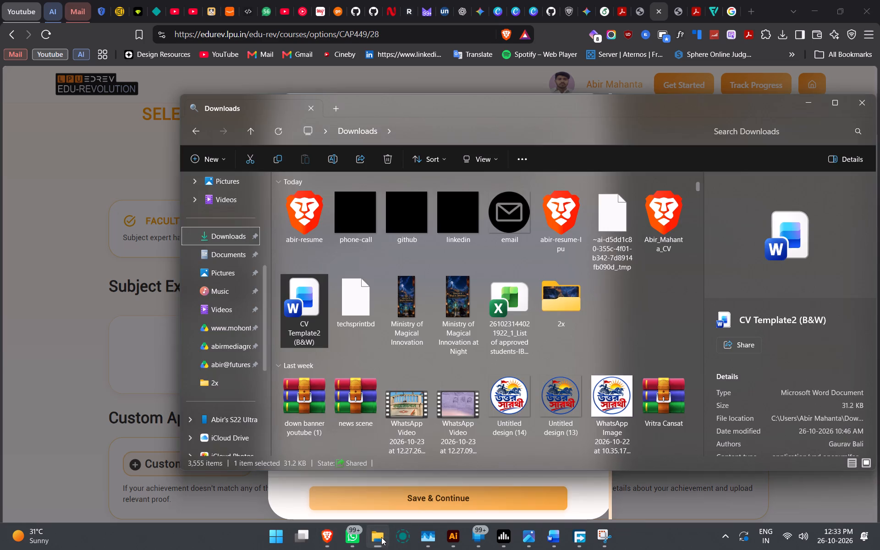
pyautogui.scroll(-1, 393, 366)
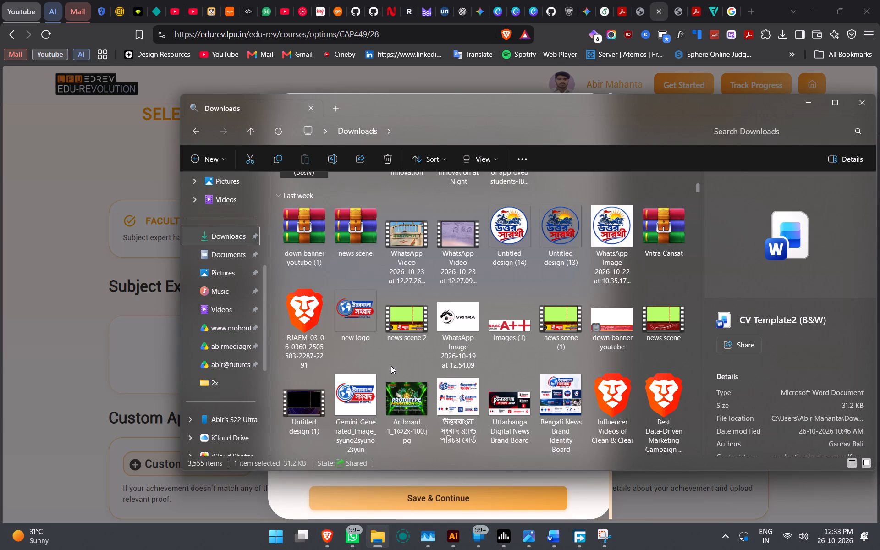
pyautogui.click(391, 366)
pyautogui.press('f')
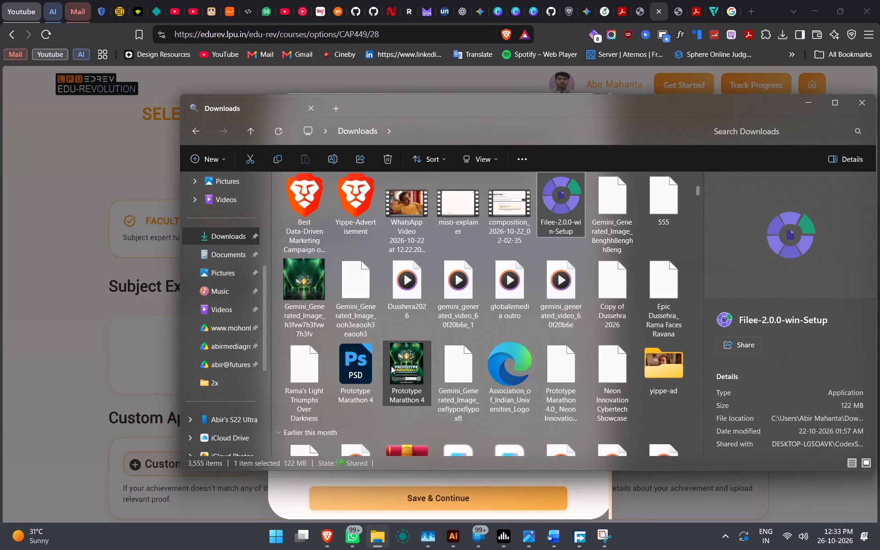
pyautogui.write('fffff')
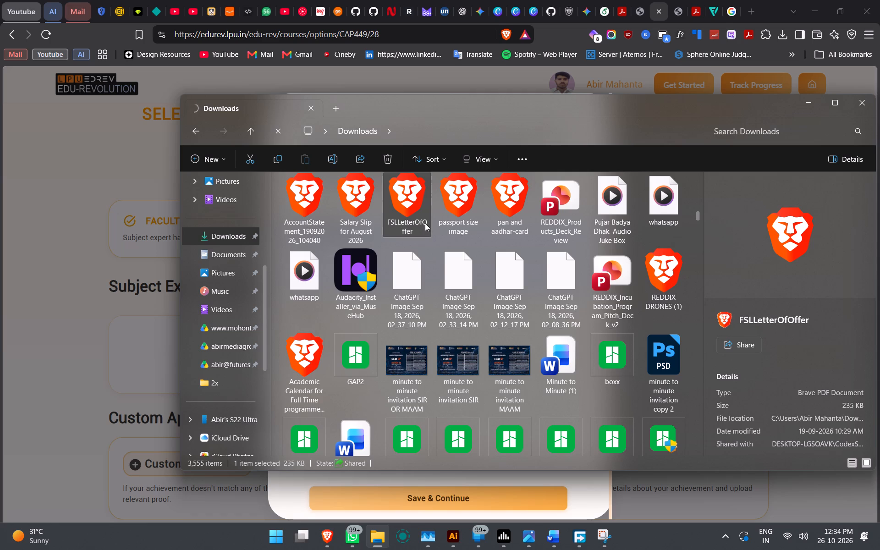
pyautogui.scroll(1, 487, 257)
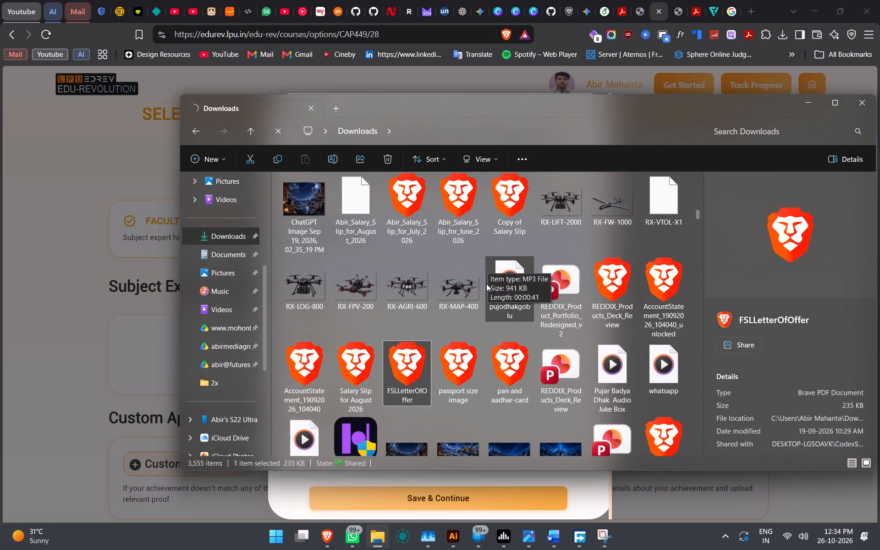
pyautogui.scroll(1, 464, 254)
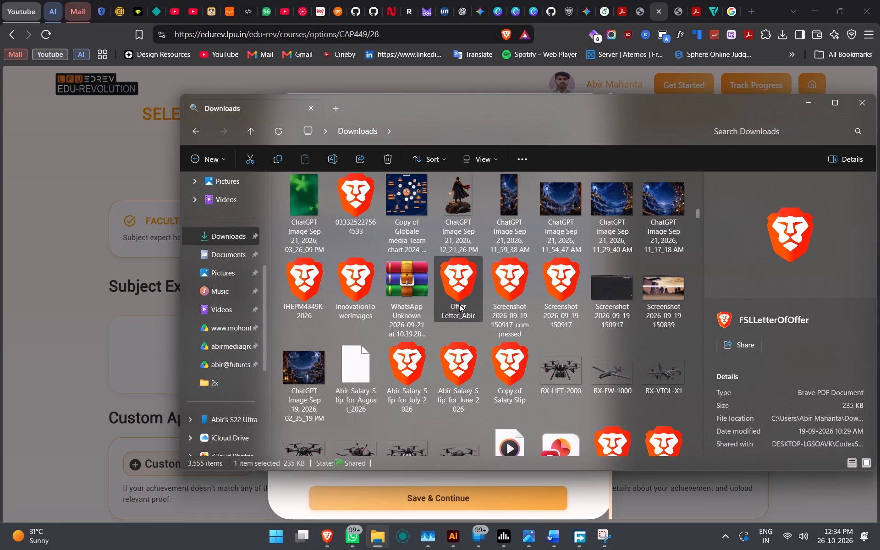
pyautogui.scroll(1, 339, 318)
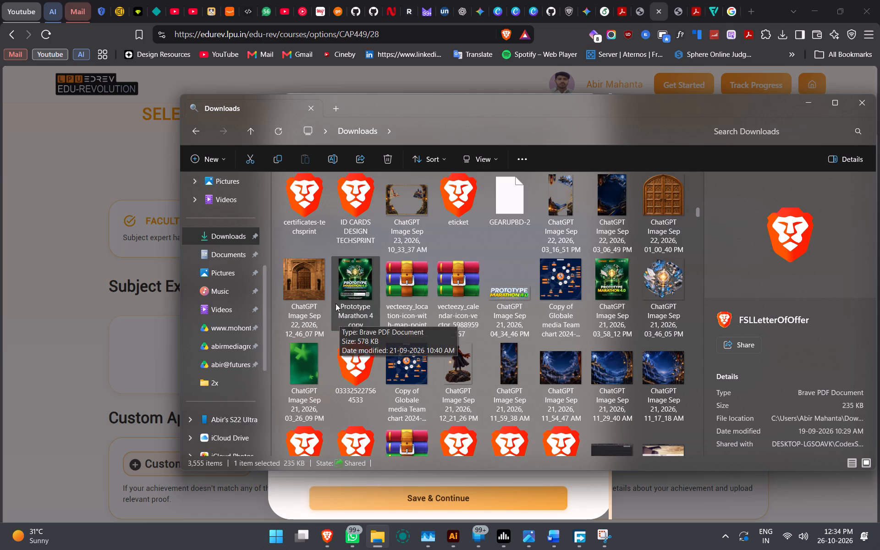
pyautogui.write('cca')
# Search the Downloads folder for the applicant's first name and expand the full group of PDF results.
pyautogui.click(765, 138)
pyautogui.press('a')
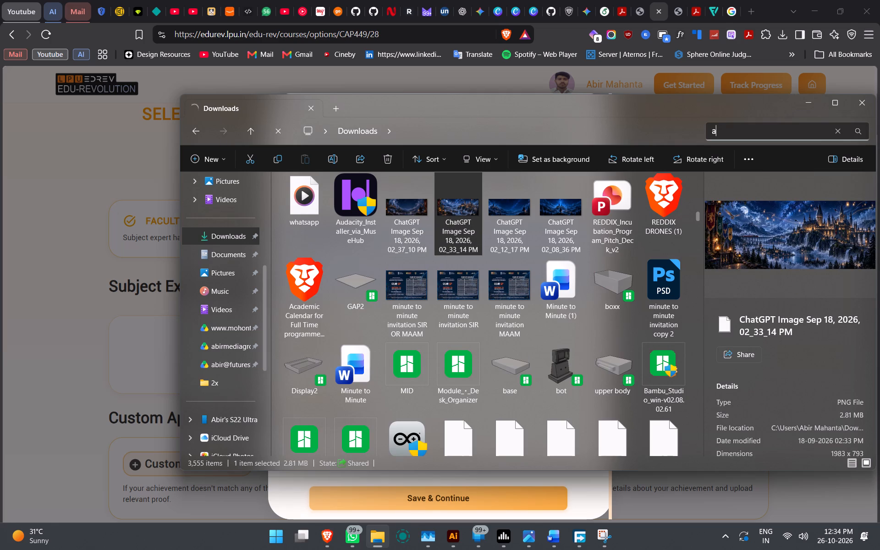
pyautogui.press('b')
pyautogui.write('ir')
pyautogui.press('Return')
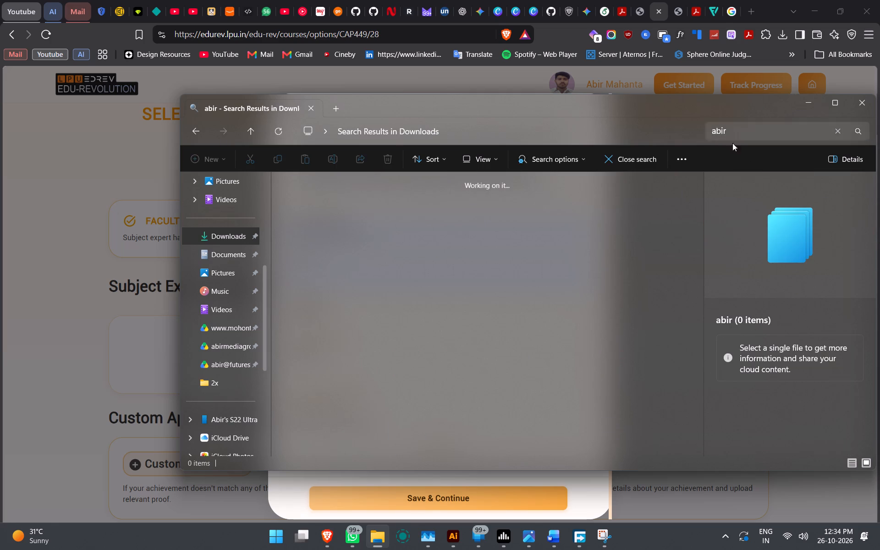
pyautogui.scroll(-1, 489, 349)
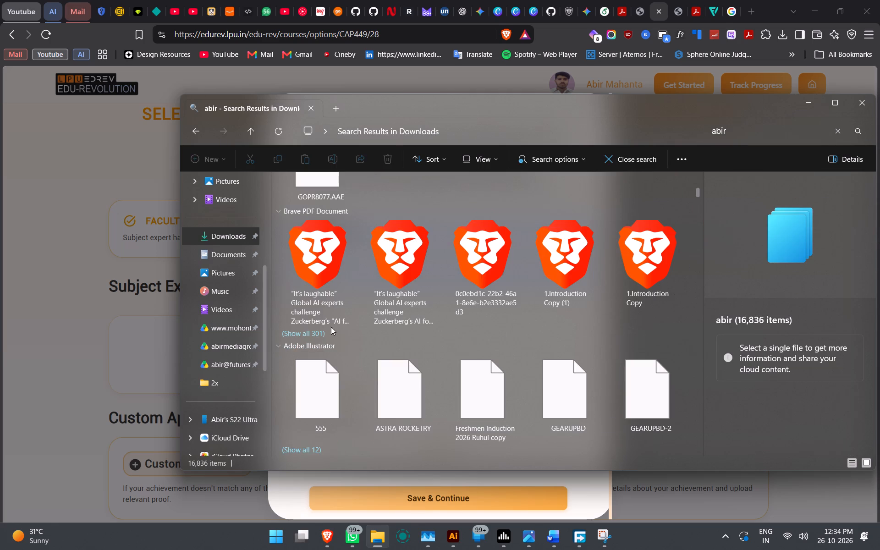
pyautogui.scroll(6, 330, 326)
pyautogui.doubleClick(427, 119)
pyautogui.doubleClick(432, 106)
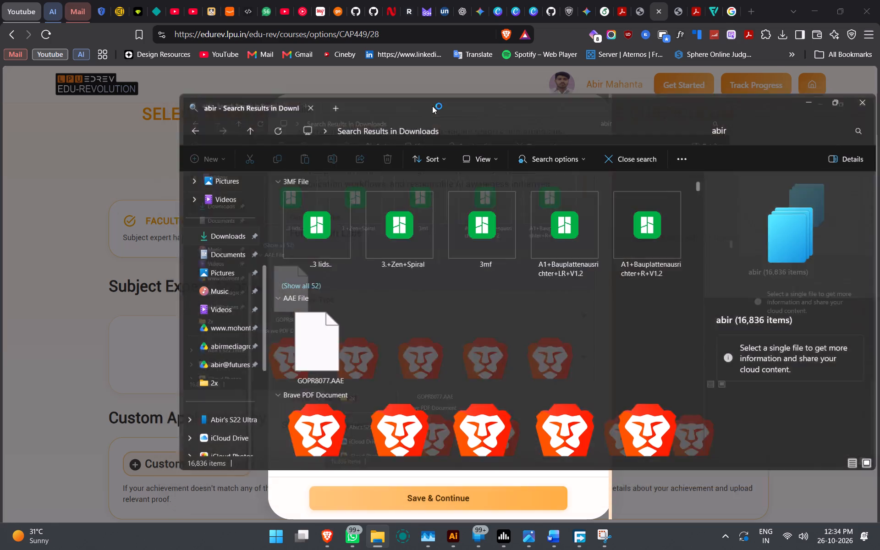
pyautogui.scroll(-1, 151, 381)
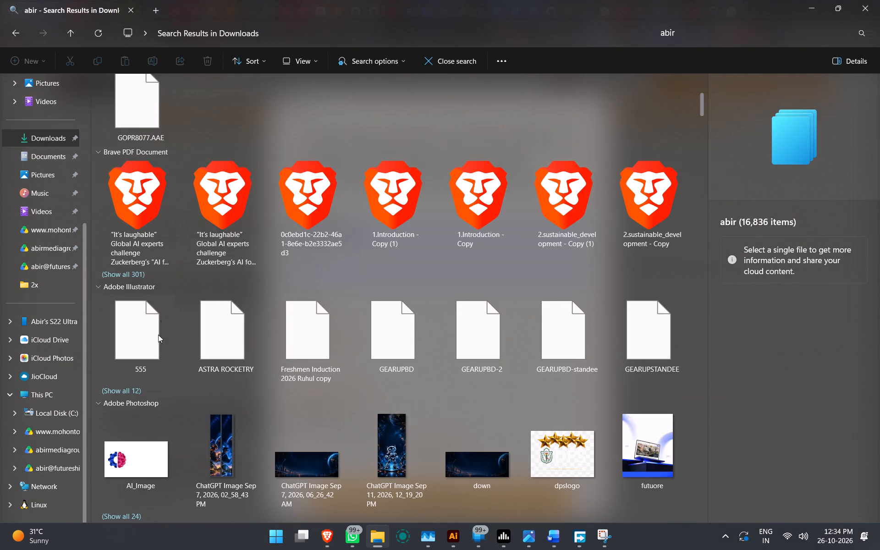
pyautogui.click(135, 272)
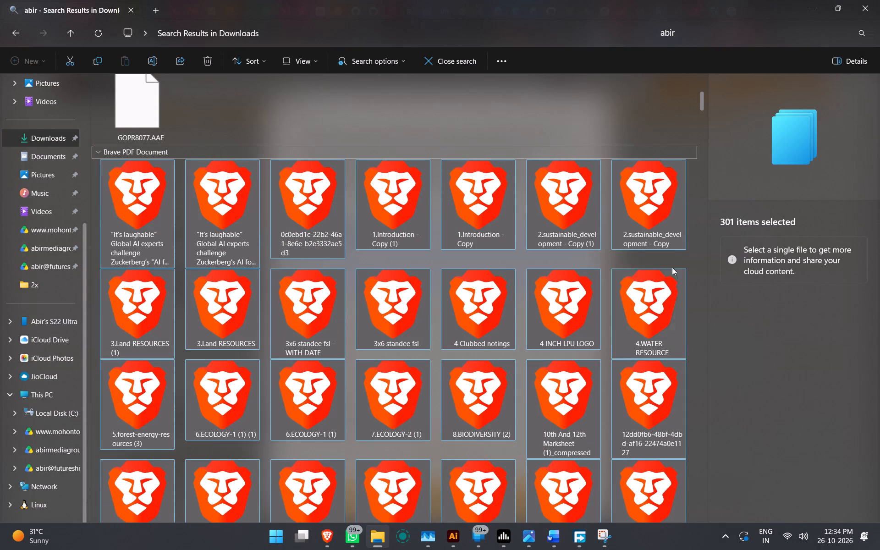
# Examine the PDF results carrying the applicant's name, including the appointment letter, CDP report and summer internship report, and close File Explorer.
pyautogui.click(683, 258)
pyautogui.scroll(-3, 683, 258)
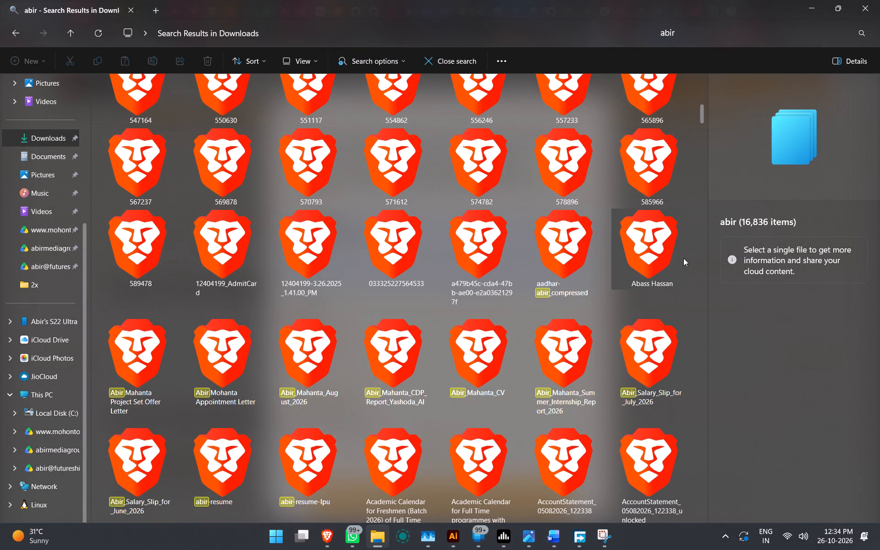
pyautogui.scroll(-1, 682, 258)
pyautogui.scroll(1, 196, 226)
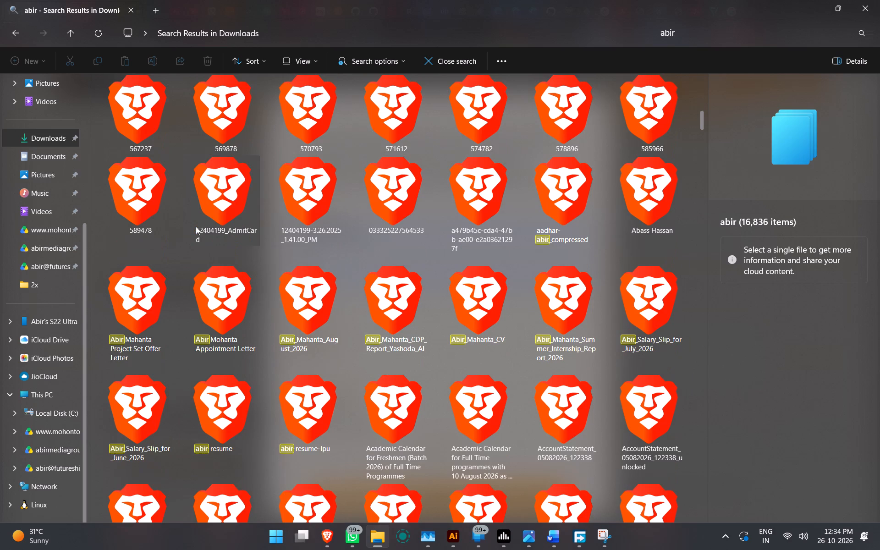
pyautogui.click(213, 319)
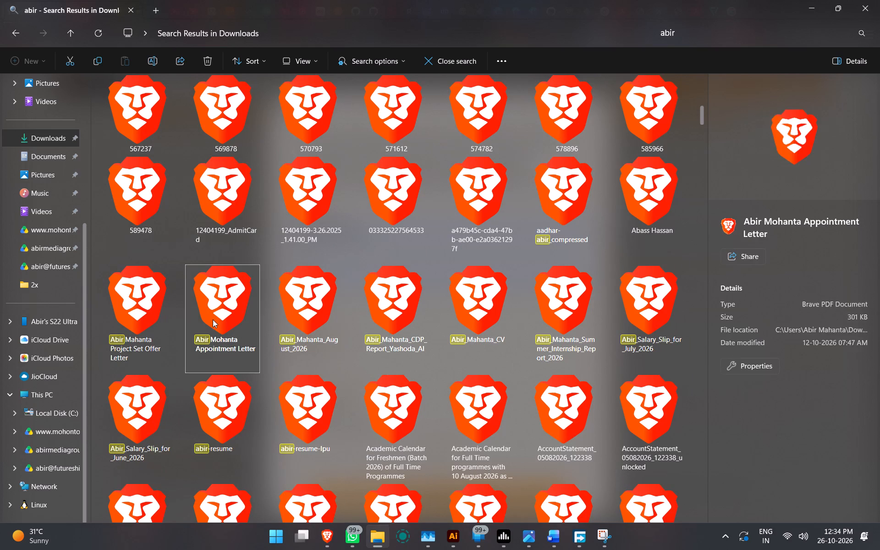
pyautogui.click(319, 323)
pyautogui.click(379, 319)
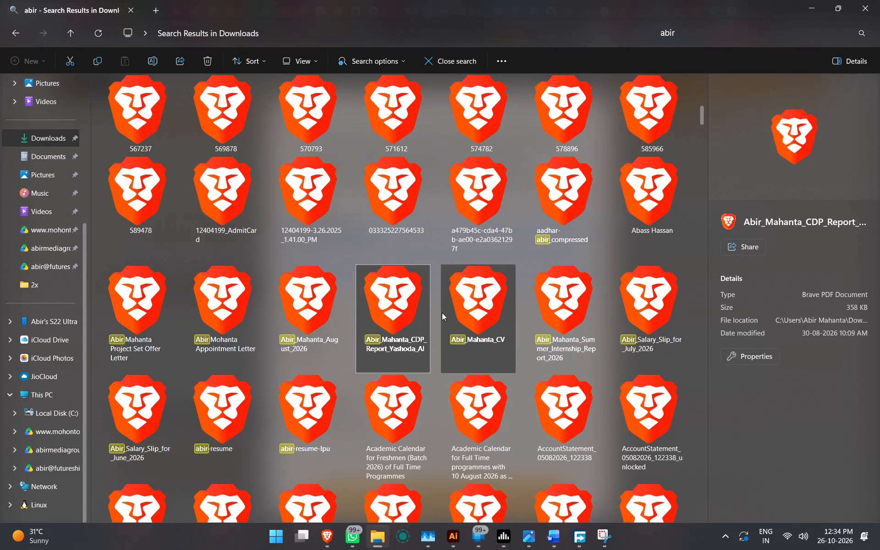
pyautogui.click(584, 355)
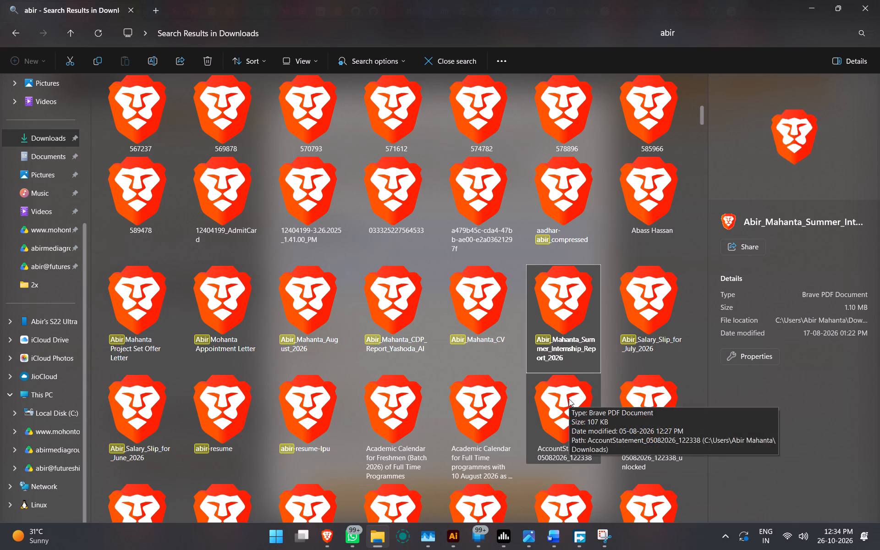
pyautogui.scroll(-3, 481, 468)
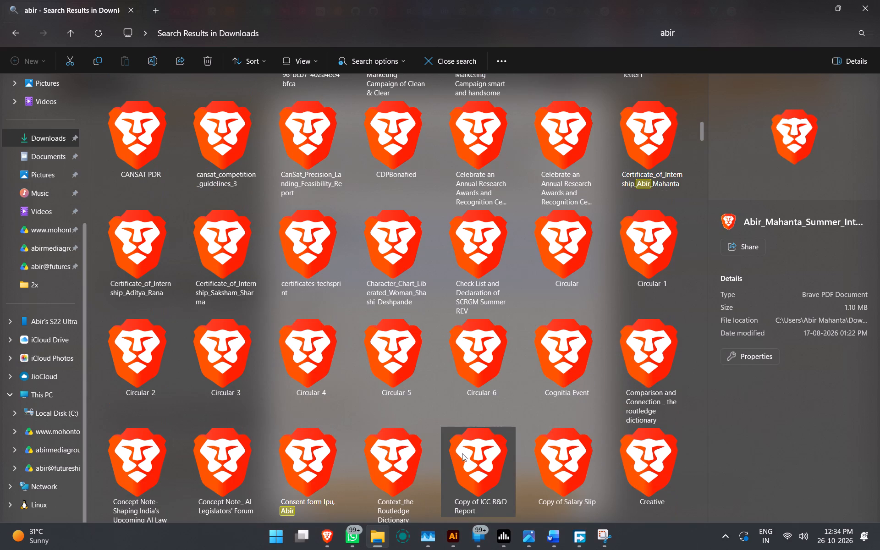
pyautogui.scroll(2, 451, 396)
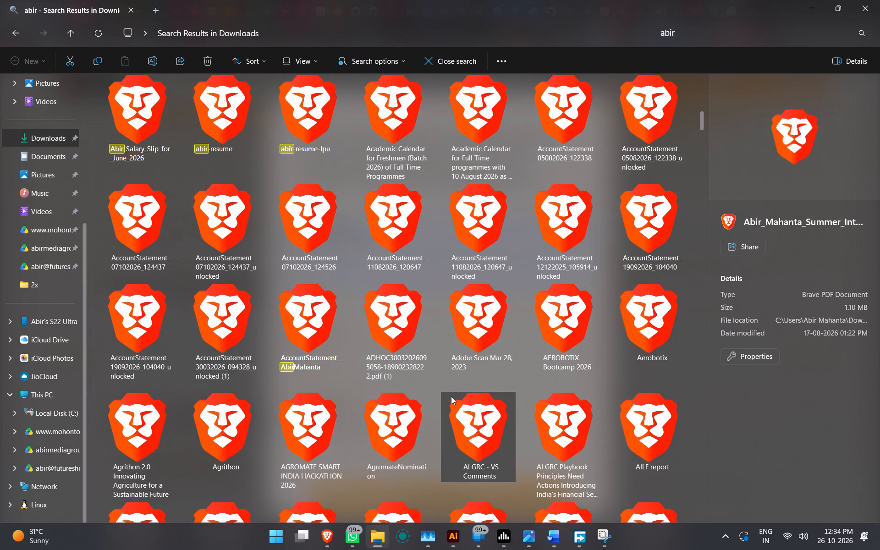
pyautogui.click(875, 0)
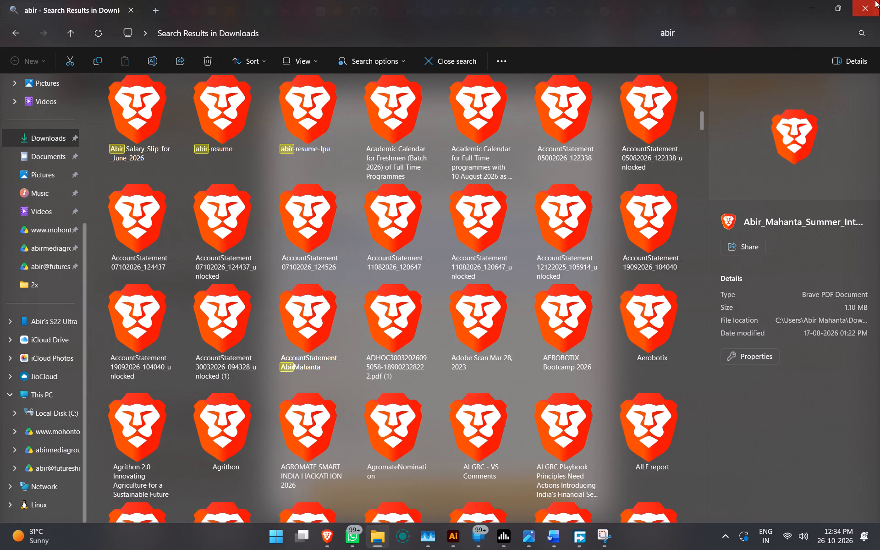
# Switch to the Canva home page, extend the recent designs list and open the Certificate_of_Internship design.
pyautogui.click(514, 12)
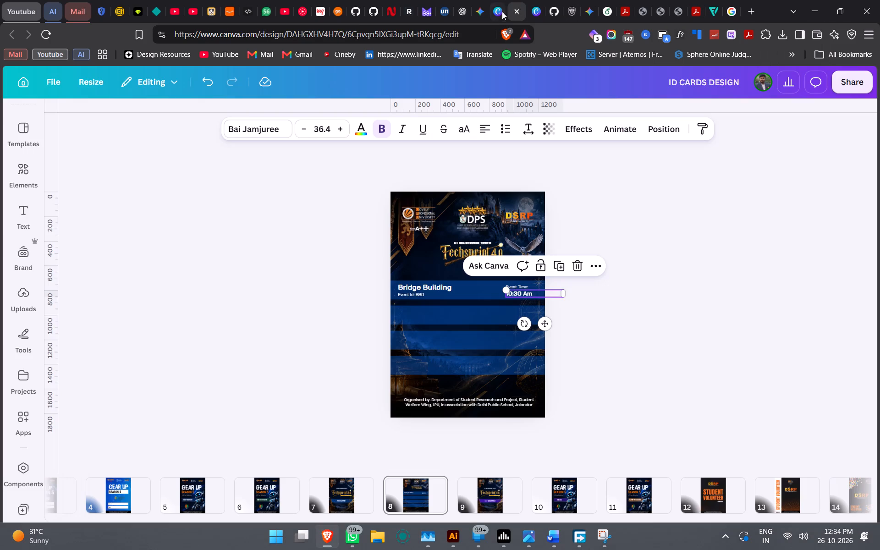
pyautogui.click(491, 9)
pyautogui.scroll(6, 481, 304)
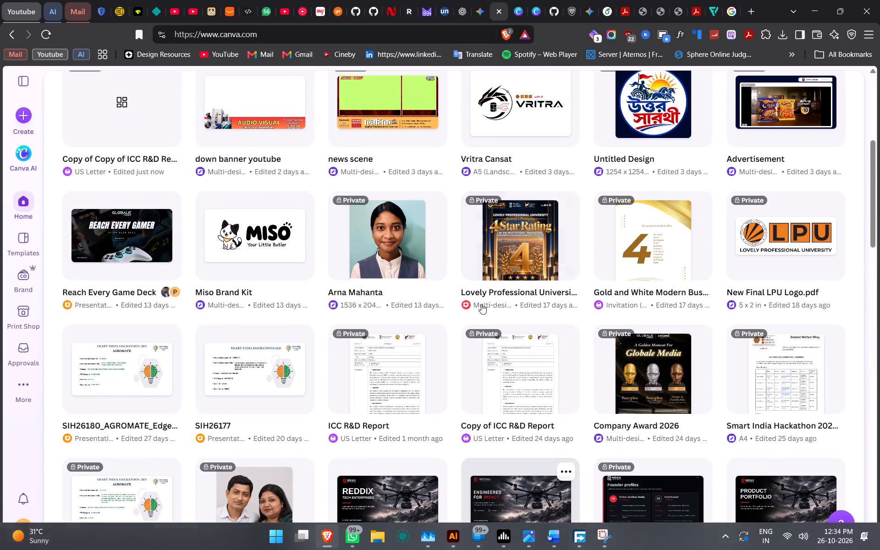
pyautogui.scroll(-3, 481, 304)
pyautogui.scroll(-2, 447, 419)
pyautogui.click(445, 407)
pyautogui.click(445, 392)
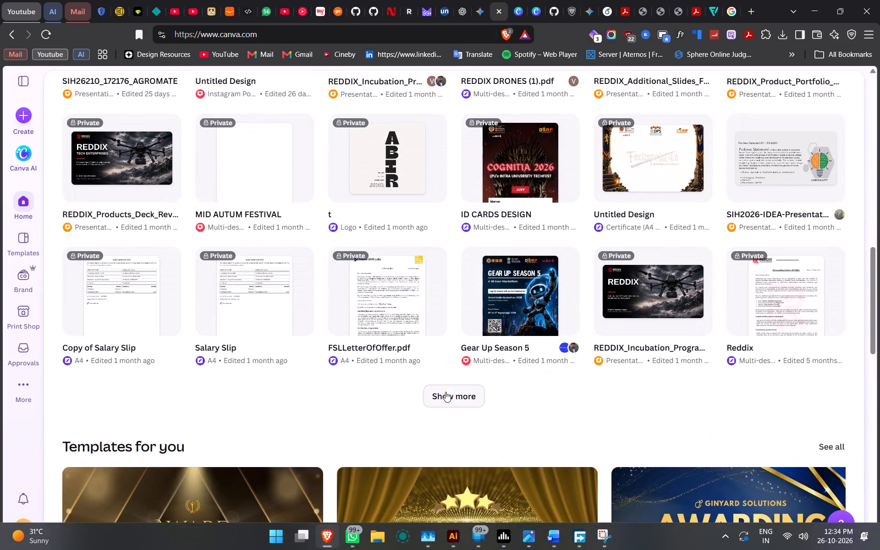
pyautogui.scroll(-1, 447, 389)
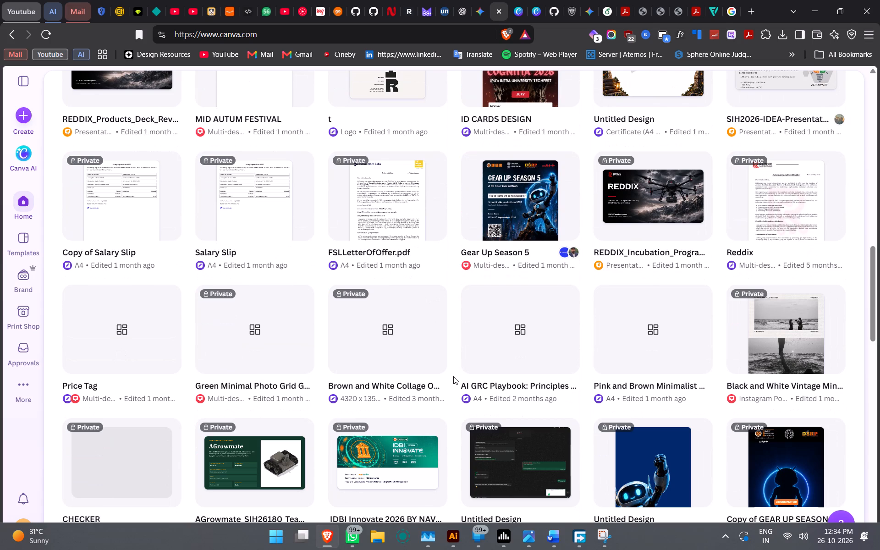
pyautogui.scroll(-3, 476, 390)
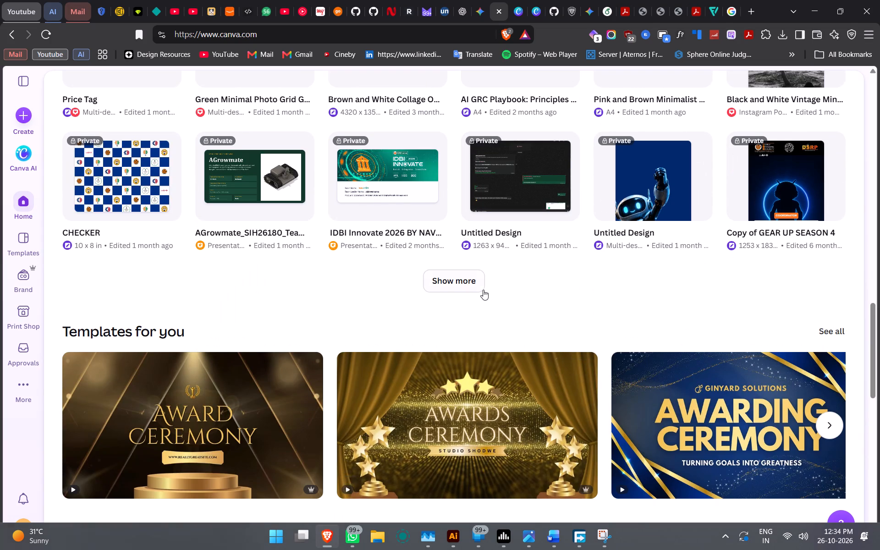
pyautogui.click(470, 286)
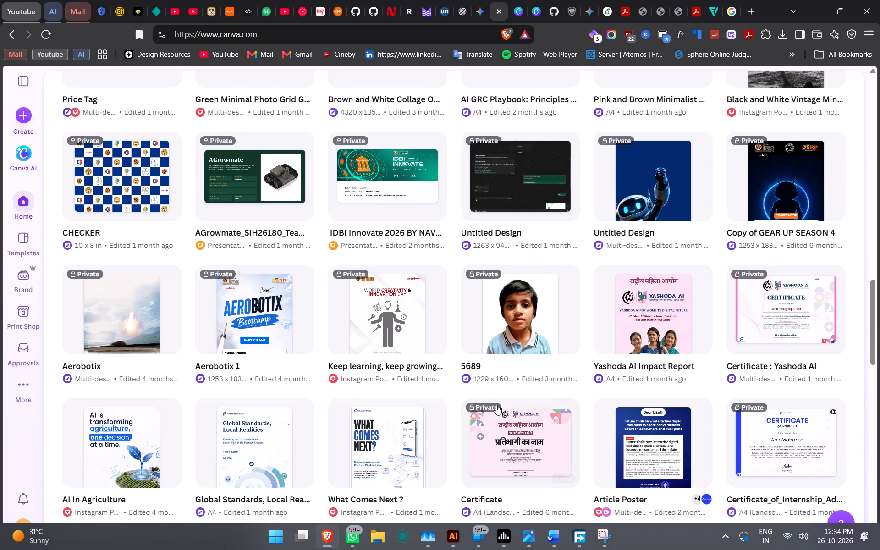
pyautogui.click(810, 455)
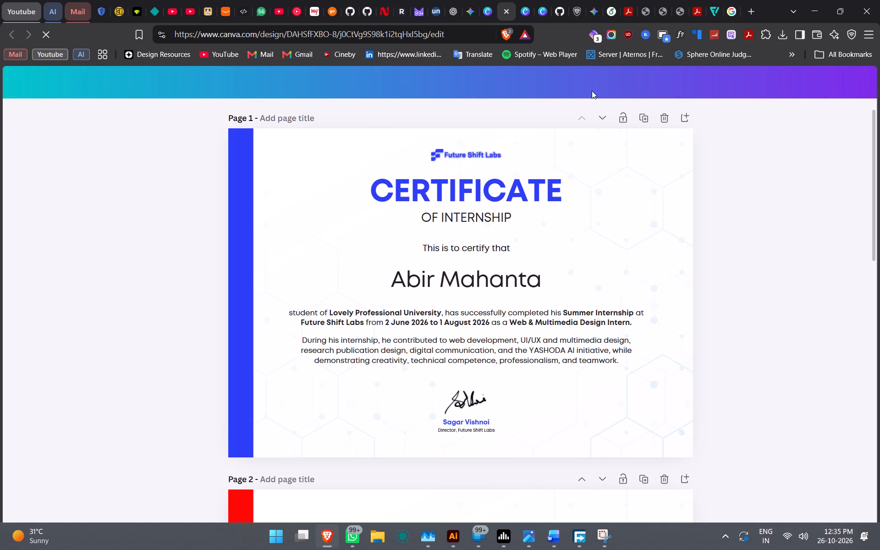
# Copy the "Certificate_of_Internship" portion of the certificate design's title.
pyautogui.click(559, 82)
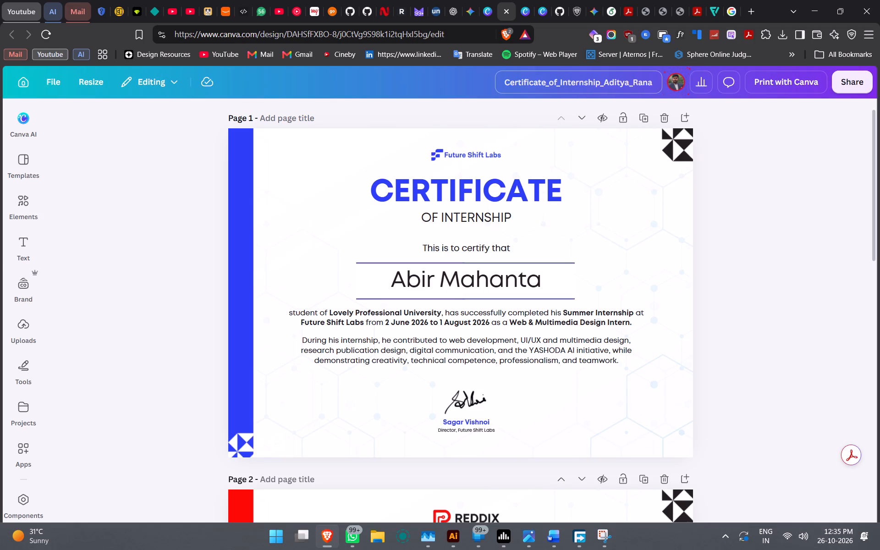
pyautogui.moveTo(503, 82); pyautogui.dragTo(603, 79)
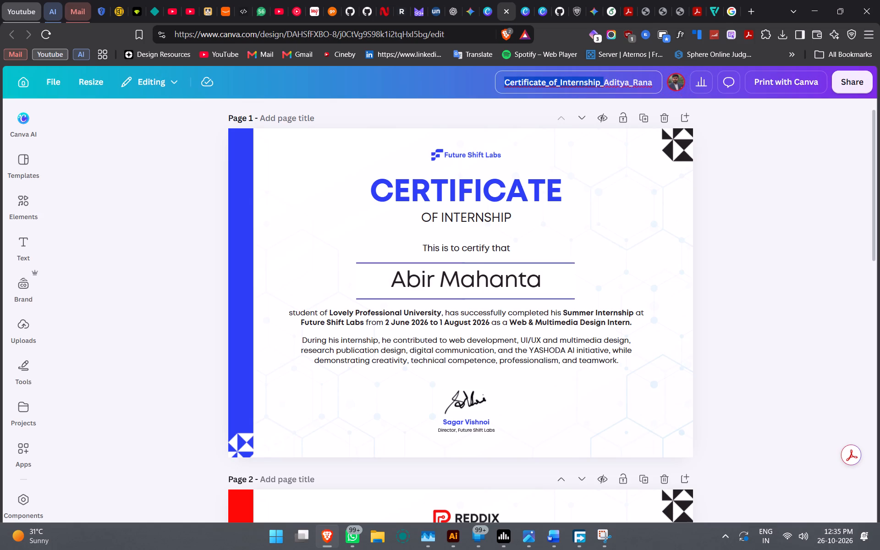
pyautogui.moveTo(603, 79); pyautogui.dragTo(599, 79)
pyautogui.hotkey('ctrl', 'c')
# Search Downloads in File Explorer for Certificate_of_Internship, select the applicant's own certificate PDF, and return to the CAP449 application form.
pyautogui.click(370, 542)
pyautogui.click(46, 335)
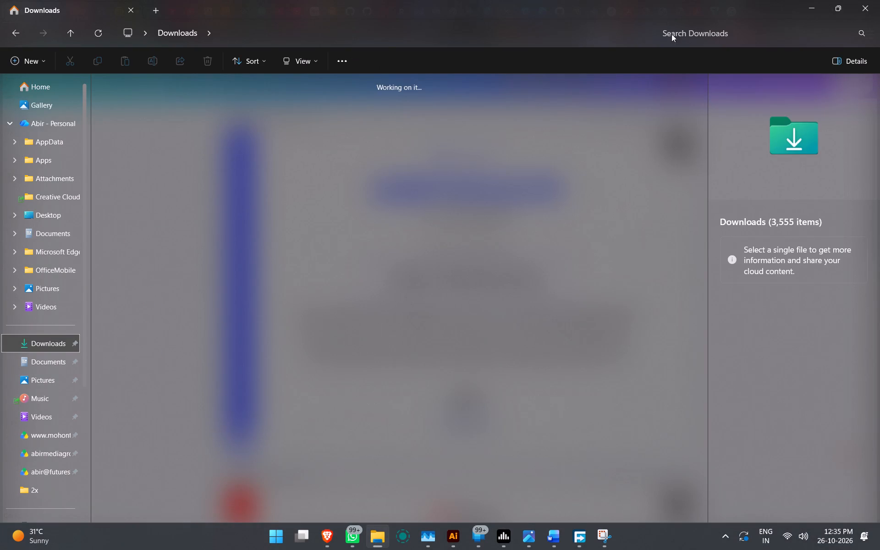
pyautogui.click(690, 34)
pyautogui.hotkey('ctrl', 'v')
pyautogui.press('Return')
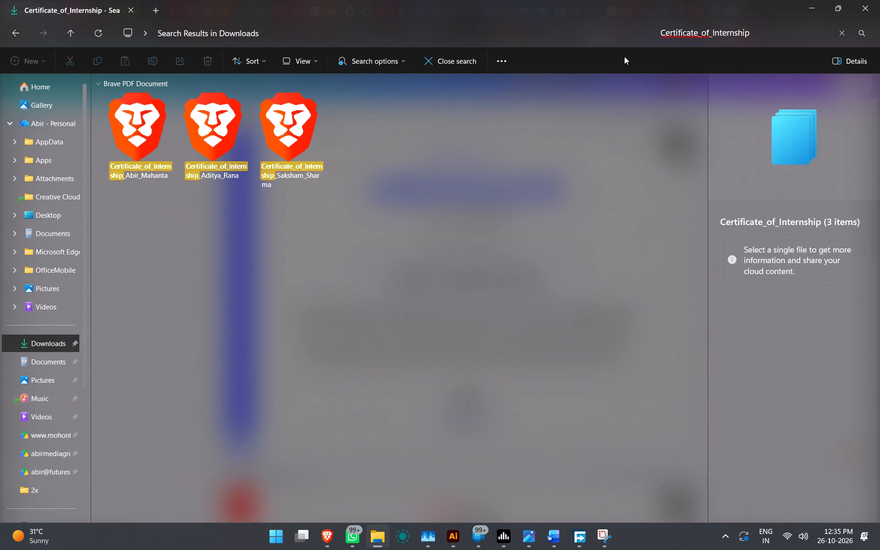
pyautogui.click(170, 172)
pyautogui.click(811, 1)
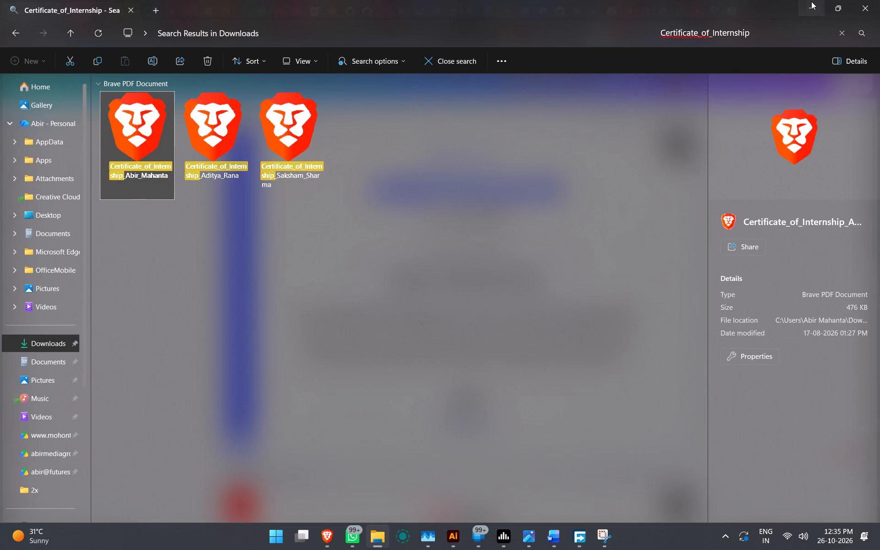
pyautogui.click(654, 7)
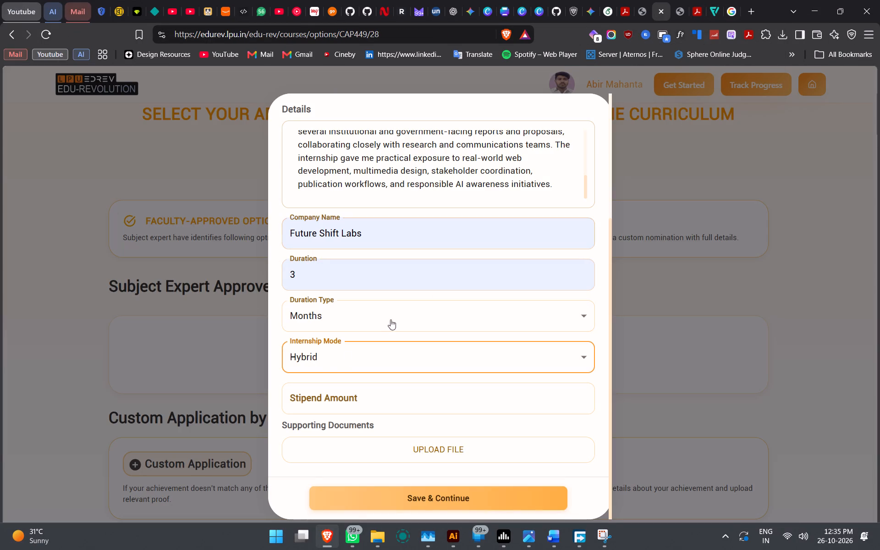
# Set the application's stipend amount to 45000.
pyautogui.click(307, 394)
pyautogui.click(342, 430)
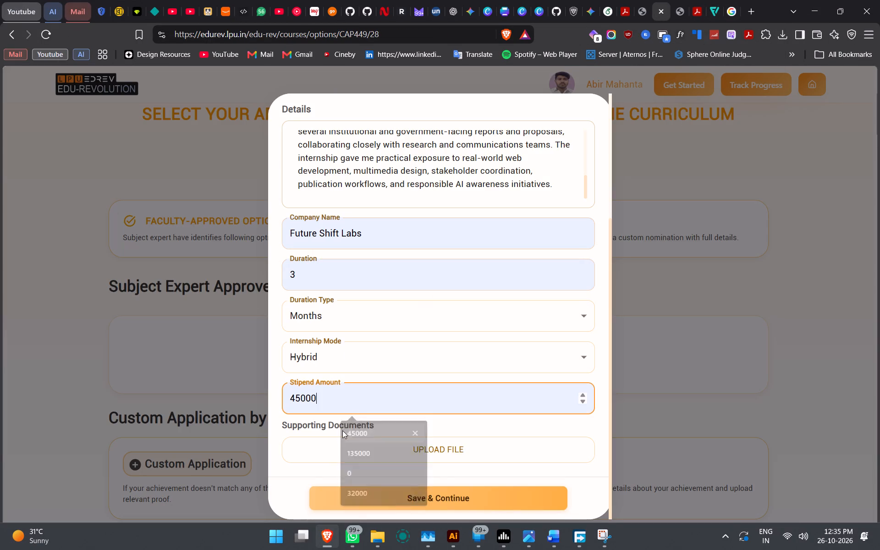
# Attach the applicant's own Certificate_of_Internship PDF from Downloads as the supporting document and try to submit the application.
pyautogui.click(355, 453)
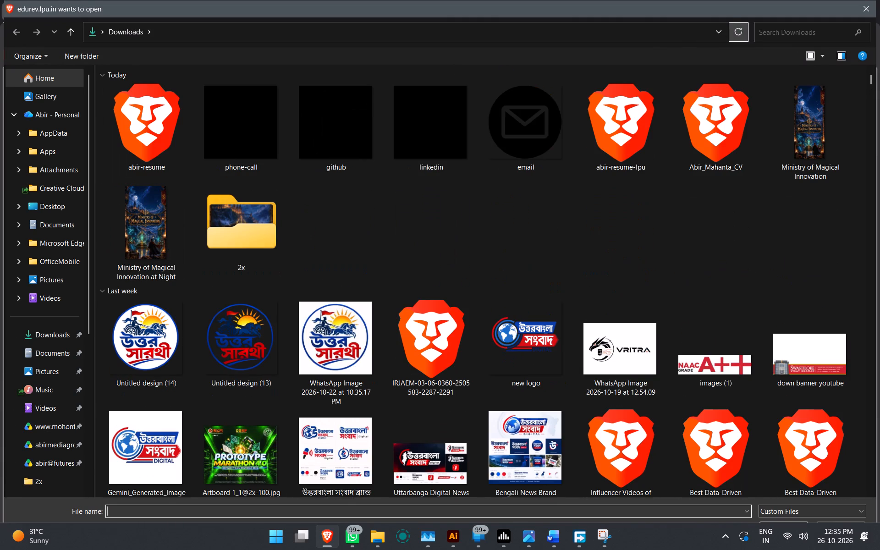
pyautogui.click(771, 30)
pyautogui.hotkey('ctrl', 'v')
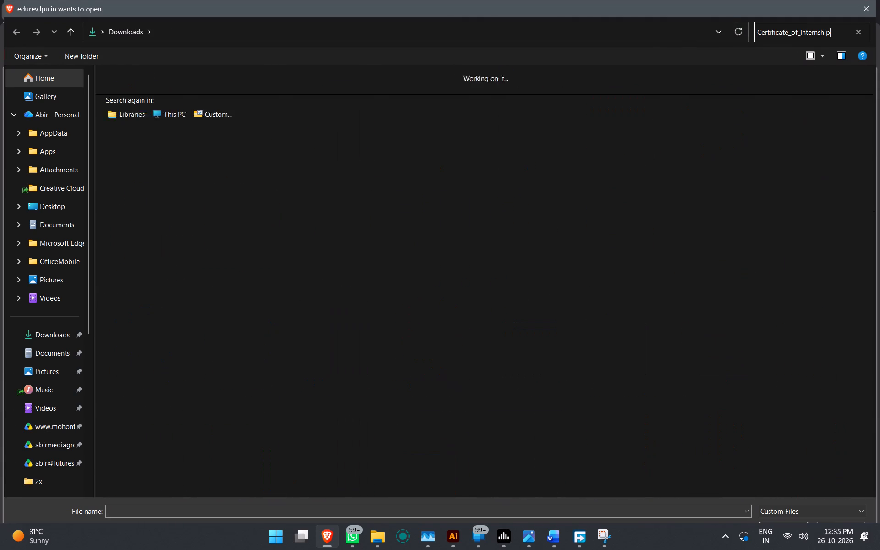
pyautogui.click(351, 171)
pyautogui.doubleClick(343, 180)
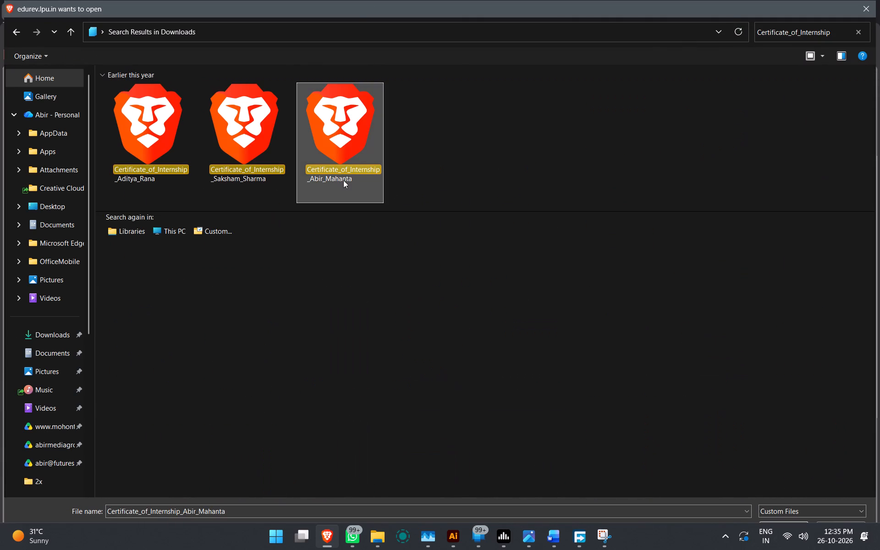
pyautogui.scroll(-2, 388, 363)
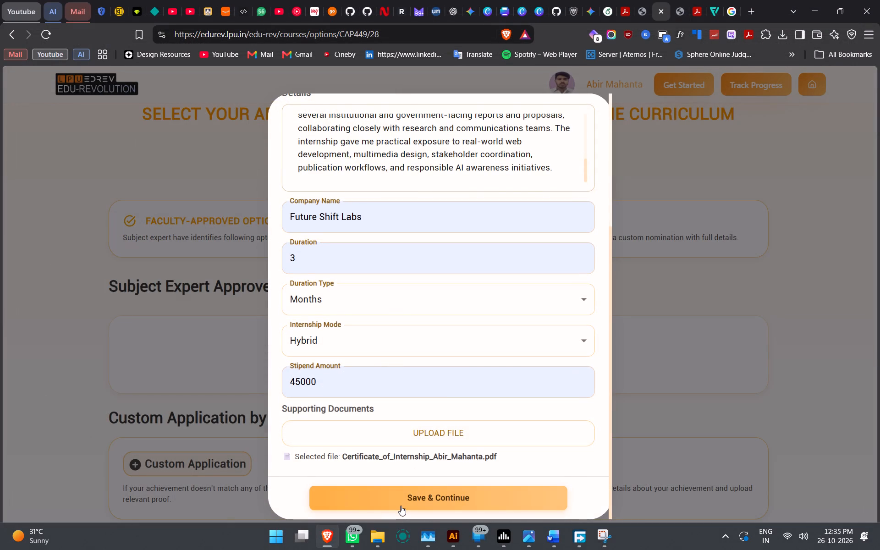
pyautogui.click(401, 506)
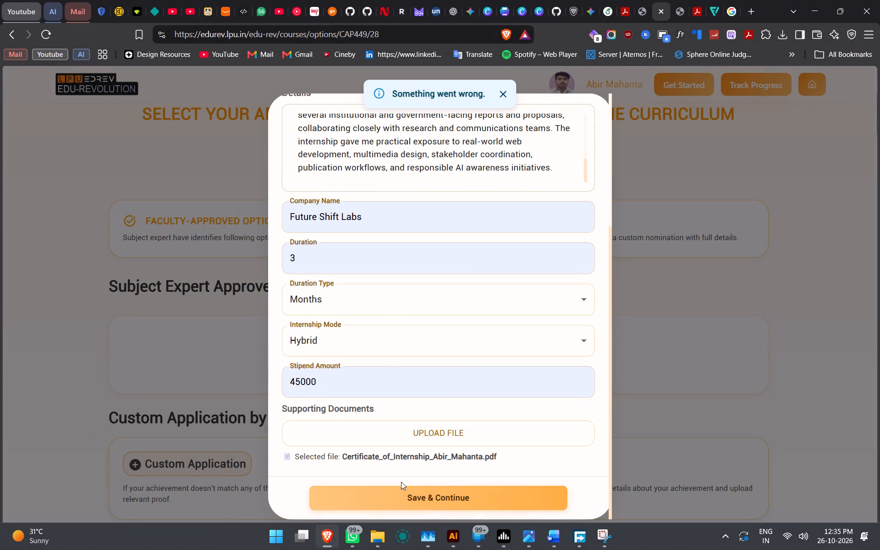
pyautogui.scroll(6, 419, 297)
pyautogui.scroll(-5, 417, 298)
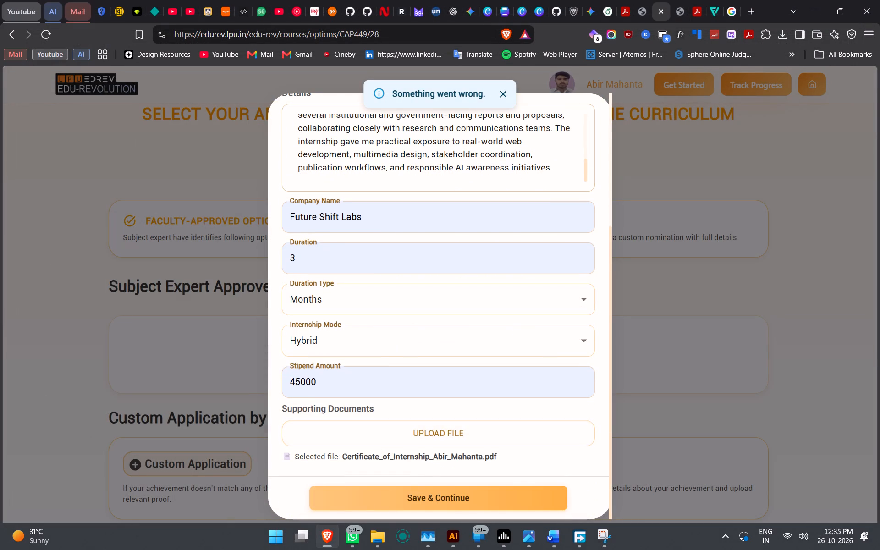
# Return to the Canva certificate design and replace the person's name ending its title with the applicant's name.
pyautogui.click(755, 12)
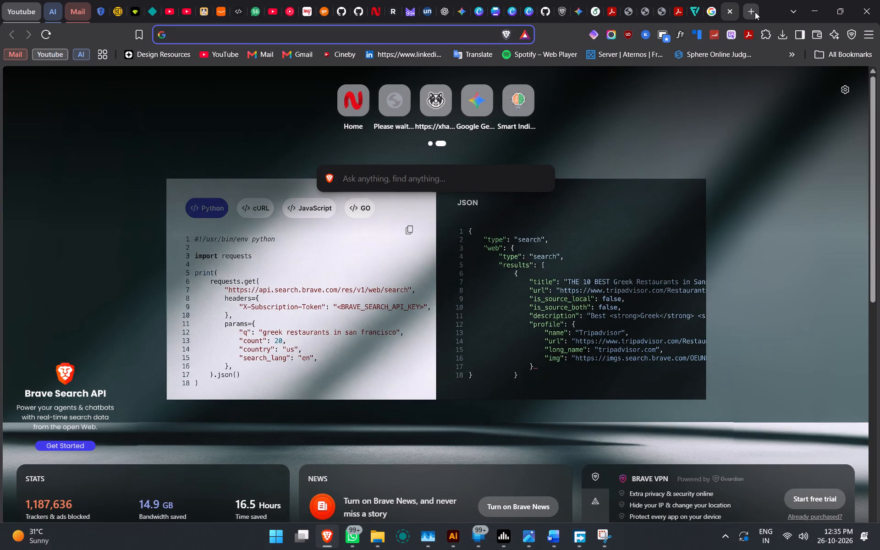
pyautogui.click(647, 19)
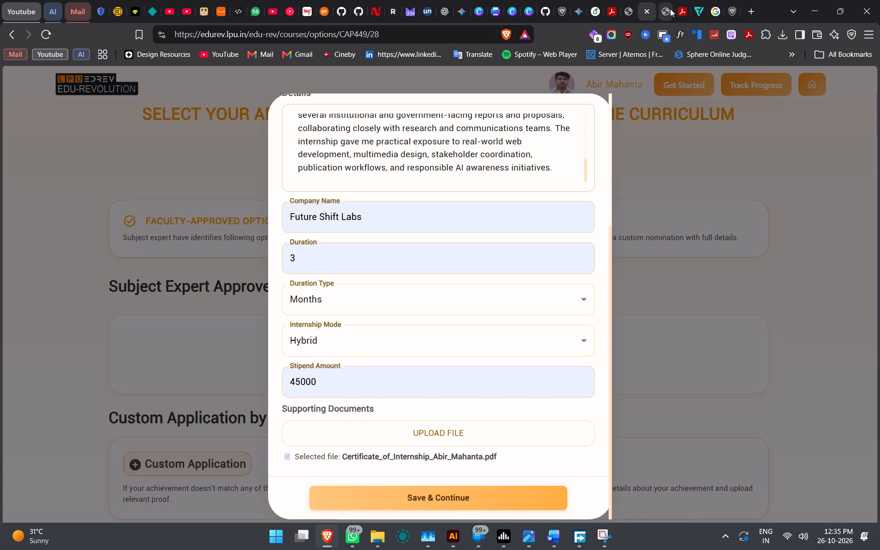
pyautogui.click(671, 9)
pyautogui.click(529, 12)
pyautogui.click(507, 15)
pyautogui.click(498, 15)
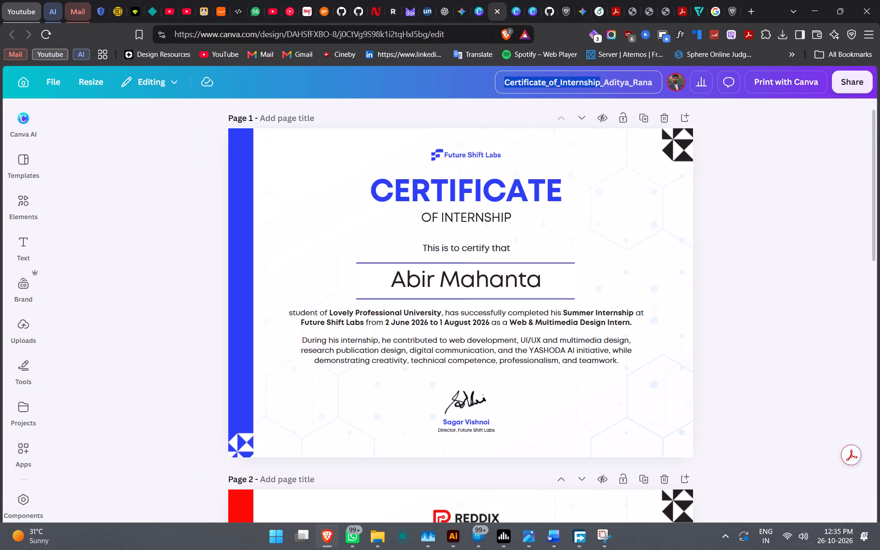
pyautogui.moveTo(604, 82); pyautogui.dragTo(655, 84)
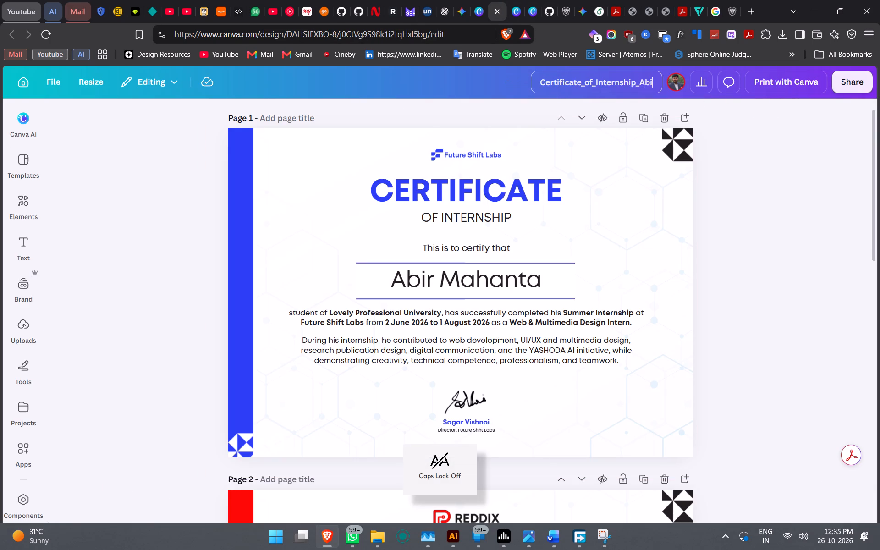
pyautogui.hotkey('shift', '_')
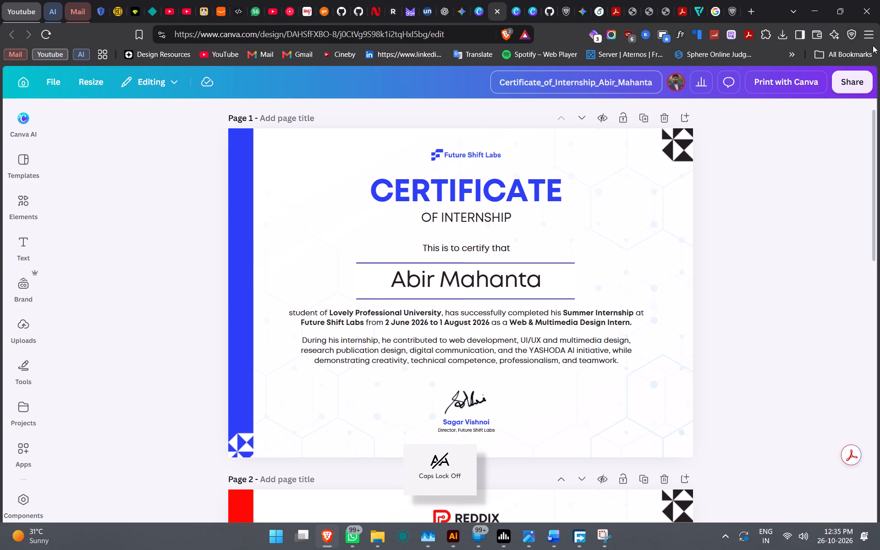
# Download only page 1 of the certificate as a standard PDF, saving it under a new name beside the existing file.
pyautogui.click(848, 85)
pyautogui.click(661, 313)
pyautogui.click(663, 332)
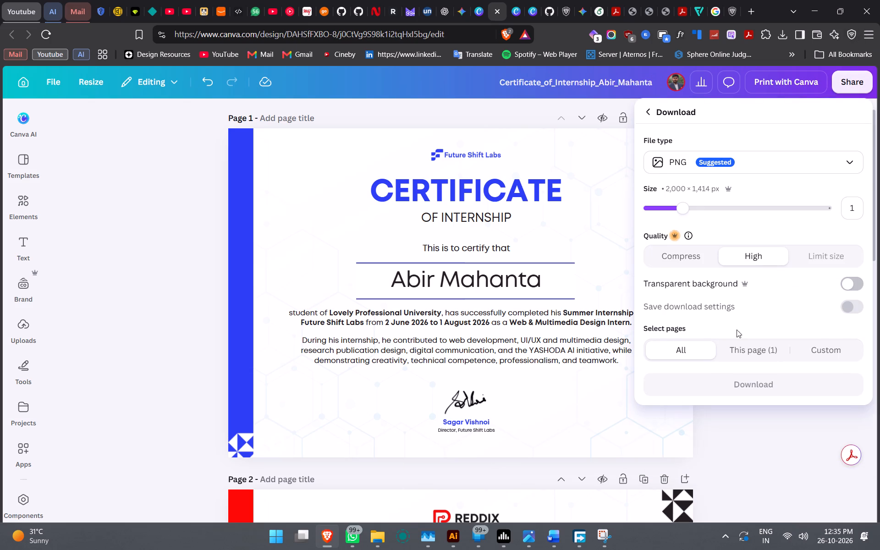
pyautogui.click(743, 339)
pyautogui.click(746, 345)
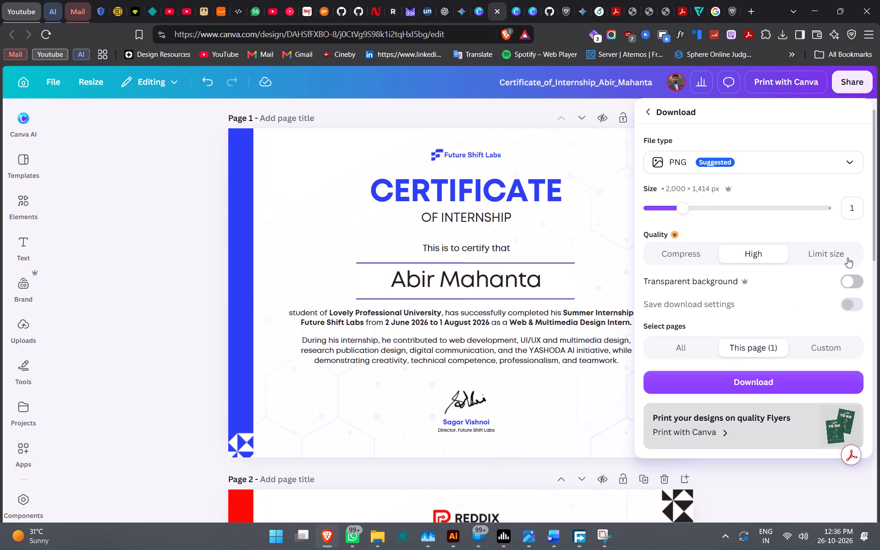
pyautogui.doubleClick(766, 171)
pyautogui.click(766, 158)
pyautogui.click(711, 266)
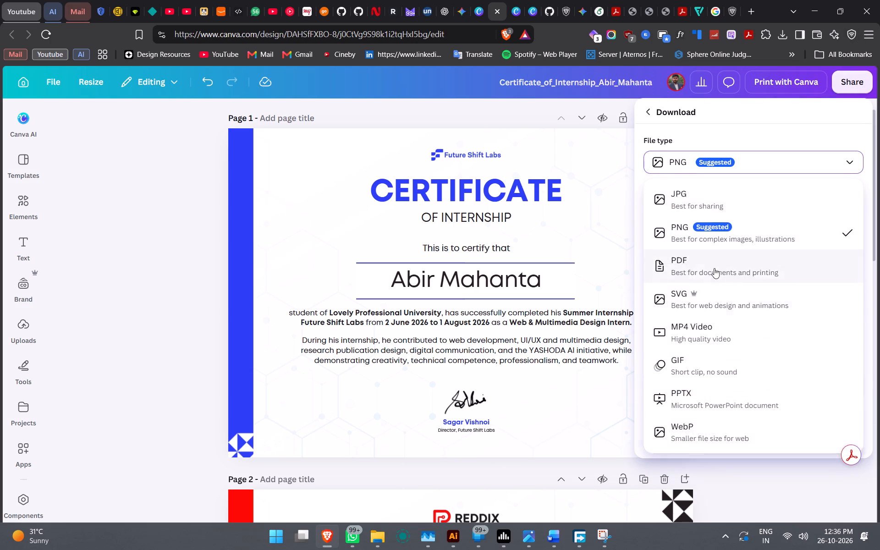
pyautogui.click(867, 238)
pyautogui.click(857, 241)
pyautogui.click(747, 352)
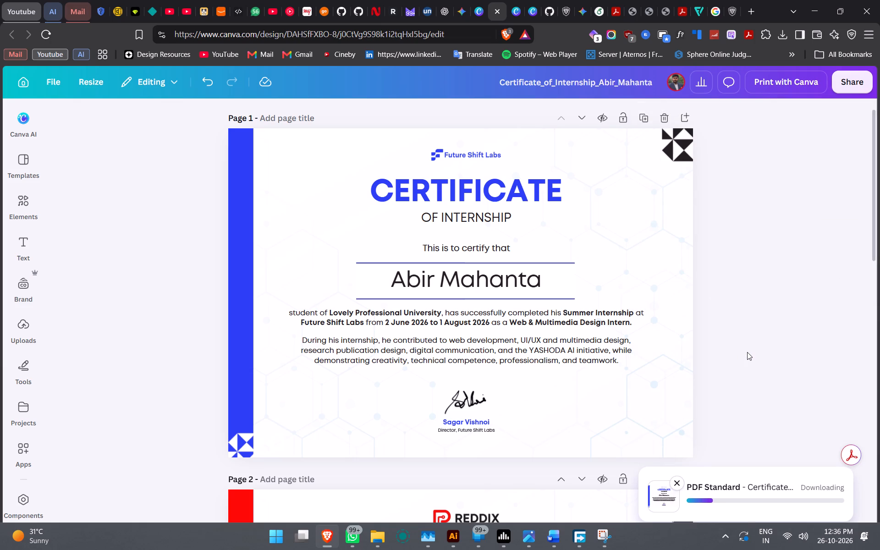
pyautogui.press('Return')
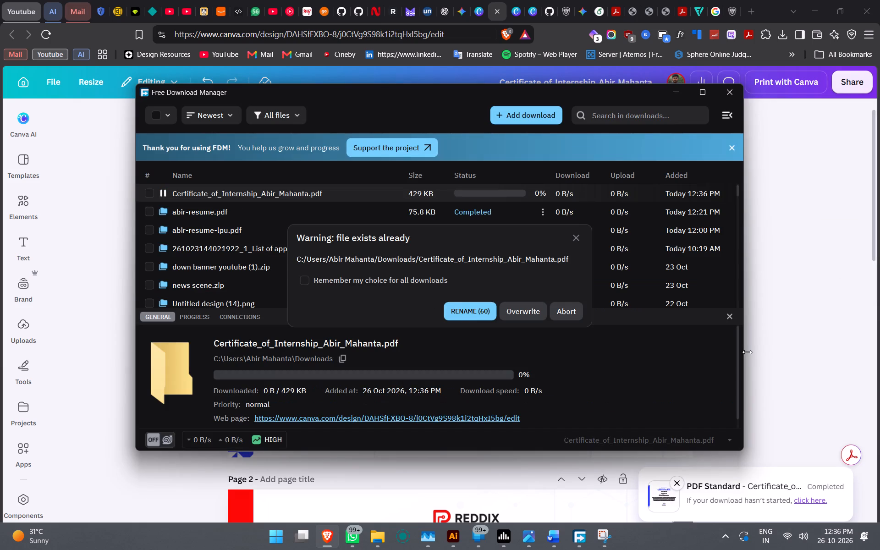
pyautogui.click(460, 307)
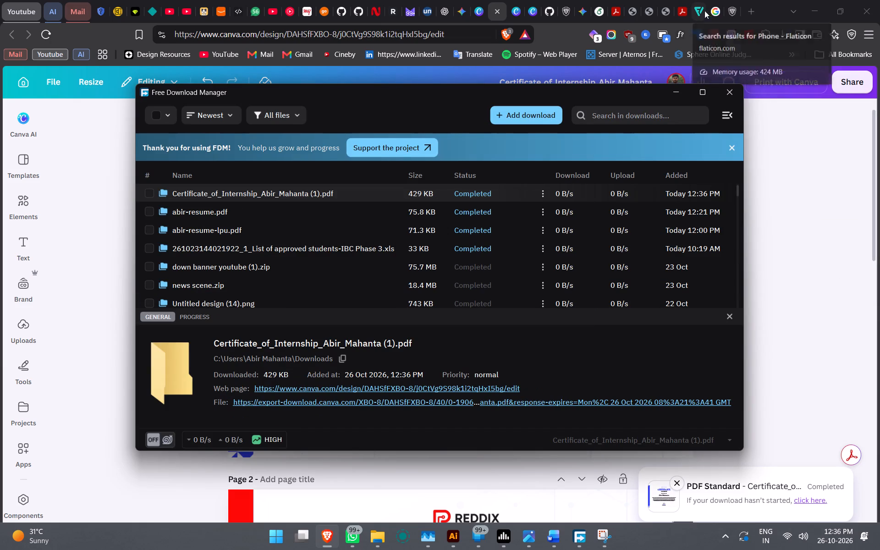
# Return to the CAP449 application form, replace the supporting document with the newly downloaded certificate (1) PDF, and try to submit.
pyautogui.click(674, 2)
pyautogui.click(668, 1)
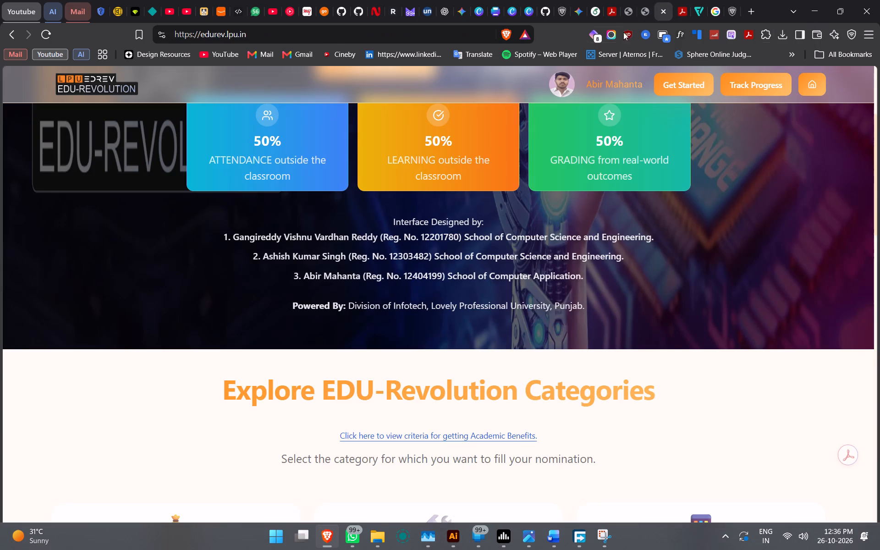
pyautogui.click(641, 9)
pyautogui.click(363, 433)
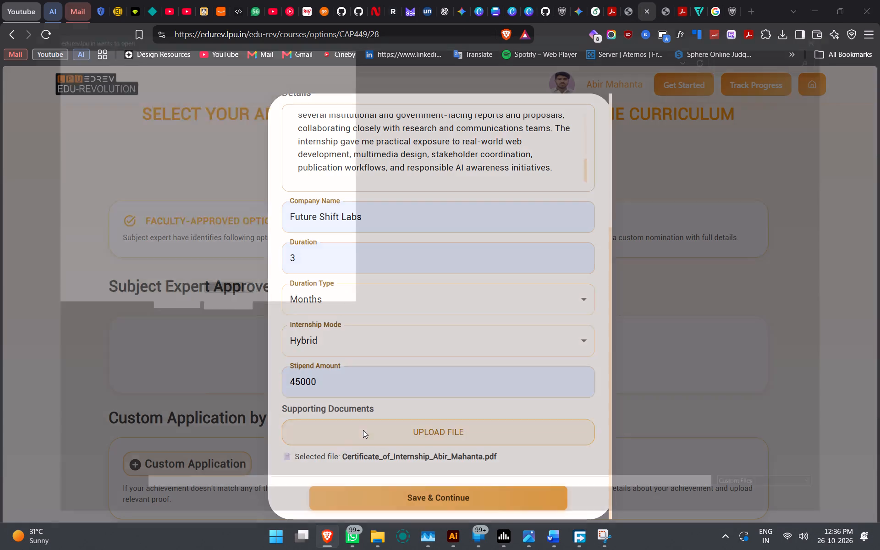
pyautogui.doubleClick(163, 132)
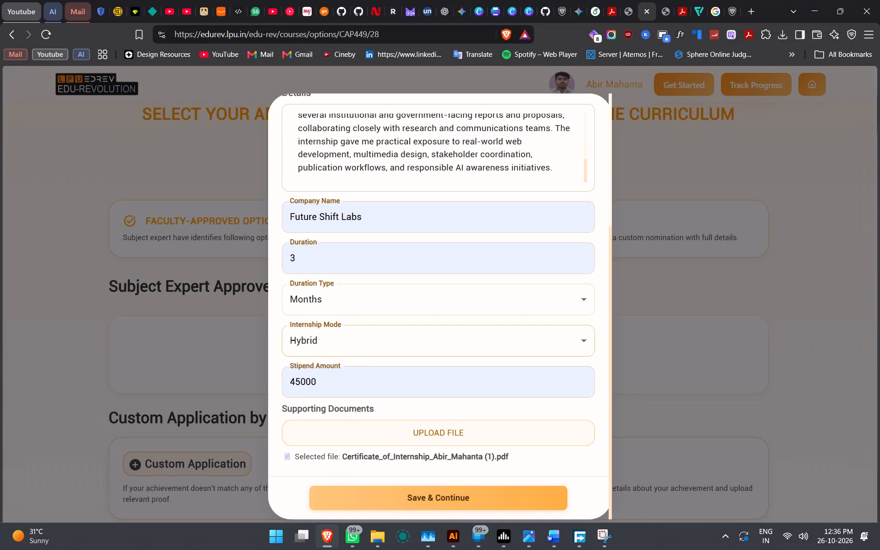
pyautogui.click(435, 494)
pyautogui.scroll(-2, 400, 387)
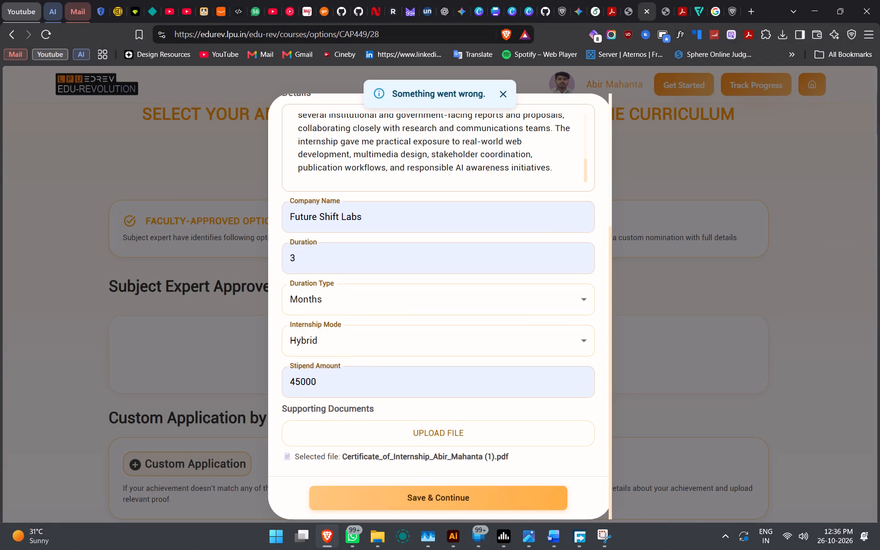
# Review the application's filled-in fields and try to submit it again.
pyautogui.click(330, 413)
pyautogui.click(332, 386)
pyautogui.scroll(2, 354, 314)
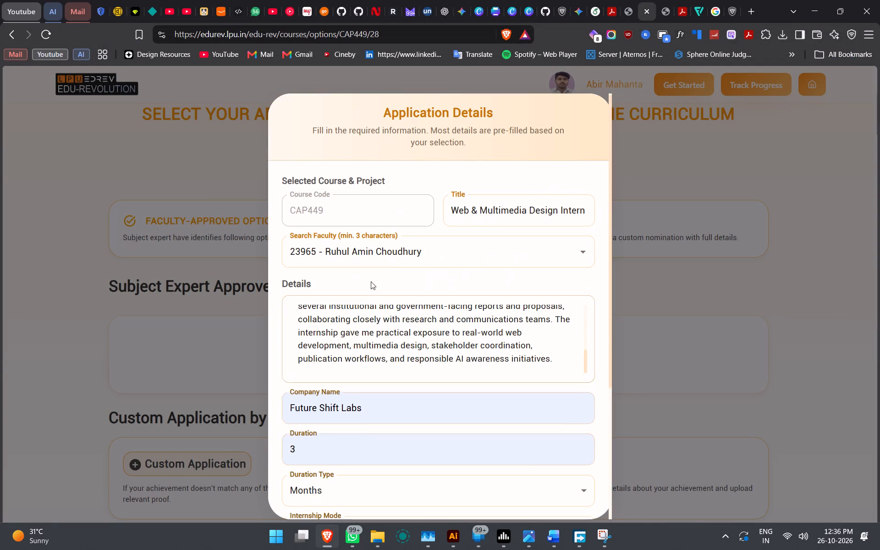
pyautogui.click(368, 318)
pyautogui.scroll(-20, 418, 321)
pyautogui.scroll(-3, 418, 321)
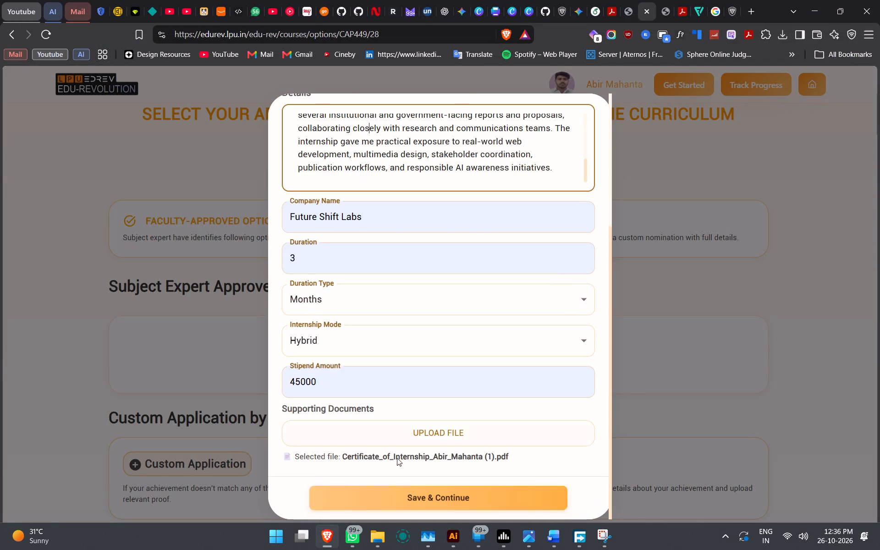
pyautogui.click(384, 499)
# Cut the full Details text, close and reopen the custom application form, and paste the text back into Details.
pyautogui.click(416, 163)
pyautogui.hotkey('ctrl', 'a')
pyautogui.scroll(3, 430, 222)
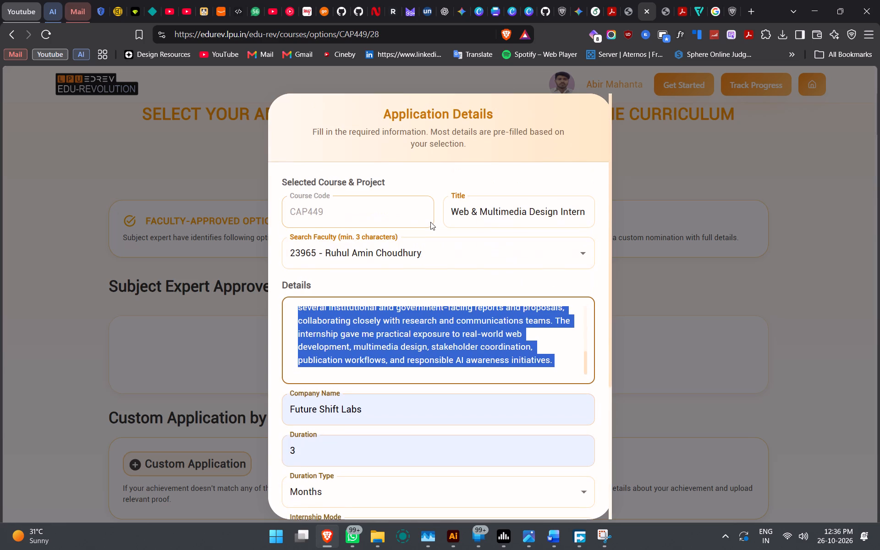
pyautogui.hotkey('ctrl', 'x')
pyautogui.click(702, 258)
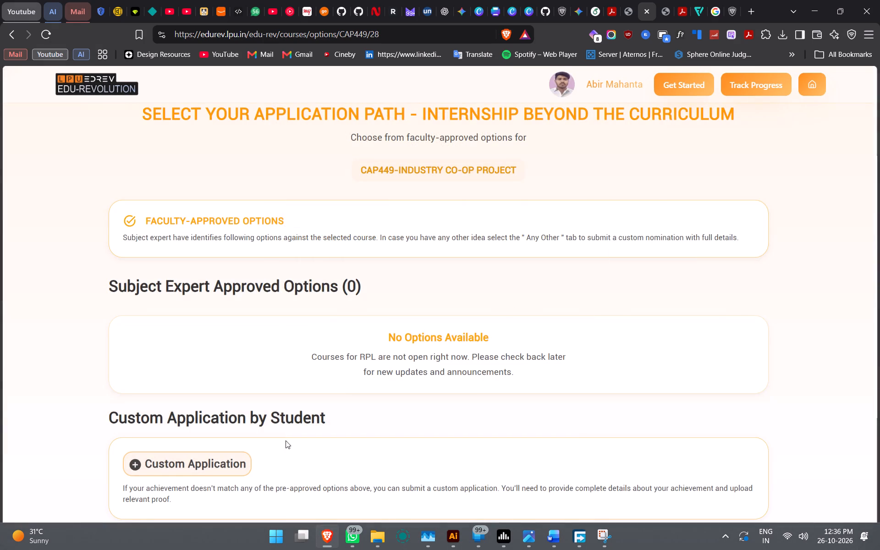
pyautogui.click(213, 478)
pyautogui.keyDown('ctrl'); pyautogui.click(355, 340); pyautogui.keyUp('ctrl')
pyautogui.hotkey('ctrl', 'v')
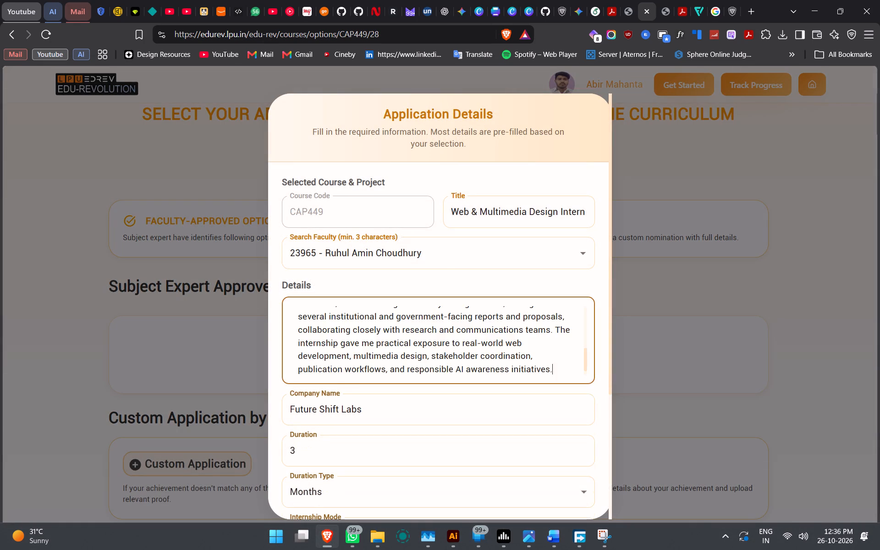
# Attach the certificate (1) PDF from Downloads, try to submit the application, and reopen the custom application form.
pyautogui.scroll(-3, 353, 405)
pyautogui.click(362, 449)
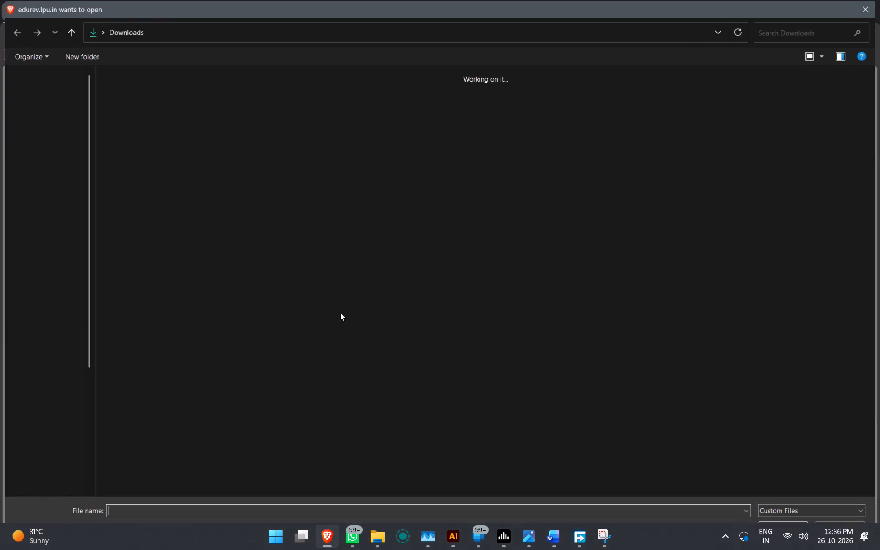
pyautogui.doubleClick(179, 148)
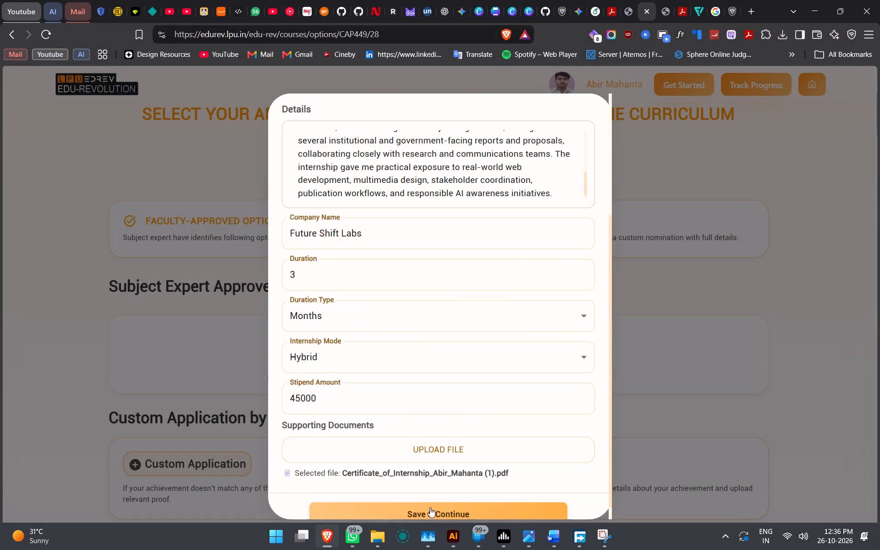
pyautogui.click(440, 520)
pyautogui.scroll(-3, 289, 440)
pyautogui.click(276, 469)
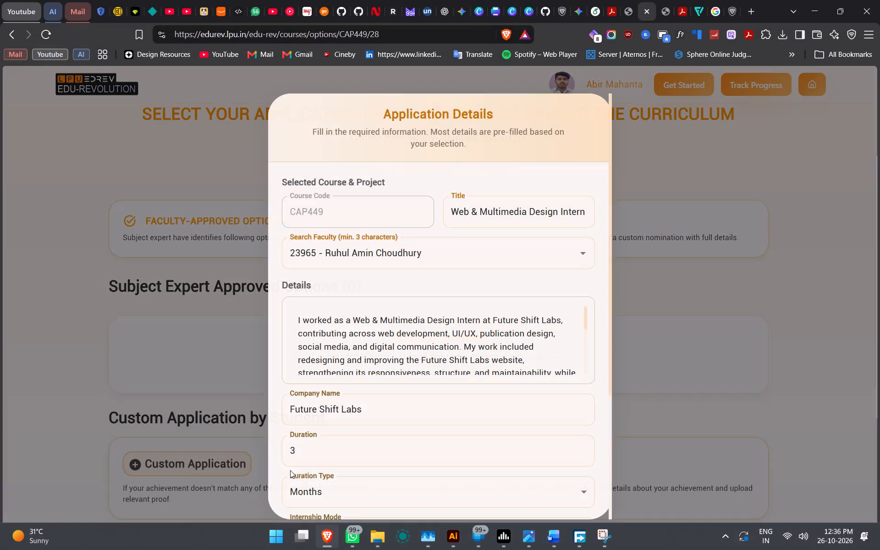
# Remove any leading spacing before the opening sentence of the Details text.
pyautogui.scroll(-3, 363, 358)
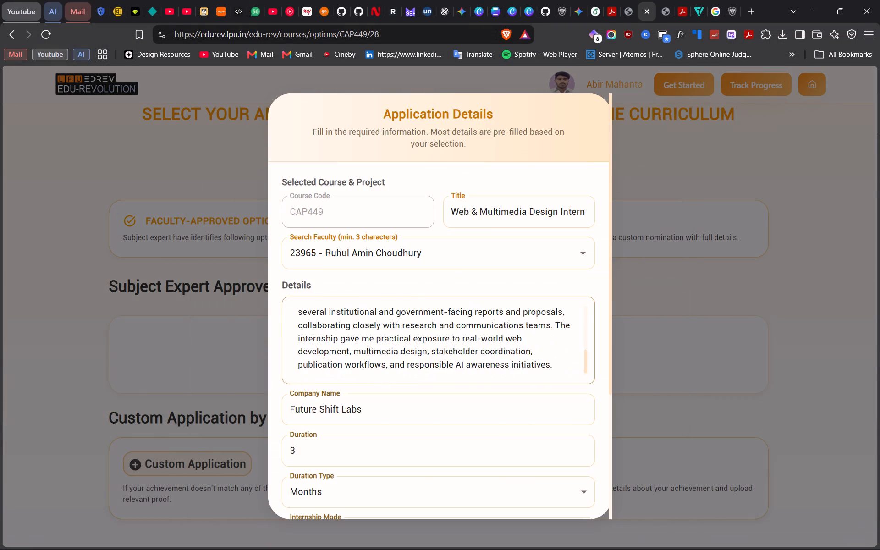
pyautogui.scroll(4, 348, 341)
pyautogui.click(299, 321)
pyautogui.press('BackSpace')
pyautogui.press('BackSpace')
pyautogui.scroll(-4, 340, 367)
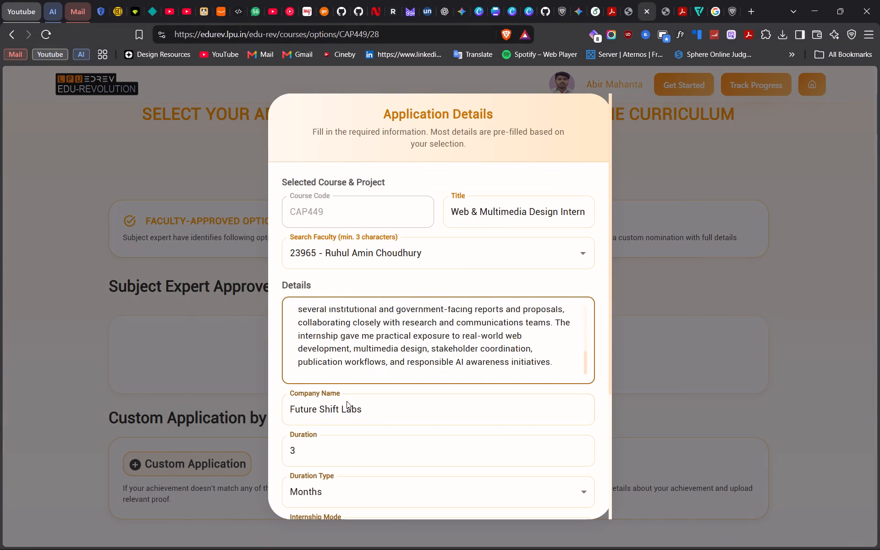
# Attach the certificate (1) PDF from Downloads as the supporting document and submit the application.
pyautogui.scroll(-4, 350, 452)
pyautogui.click(350, 452)
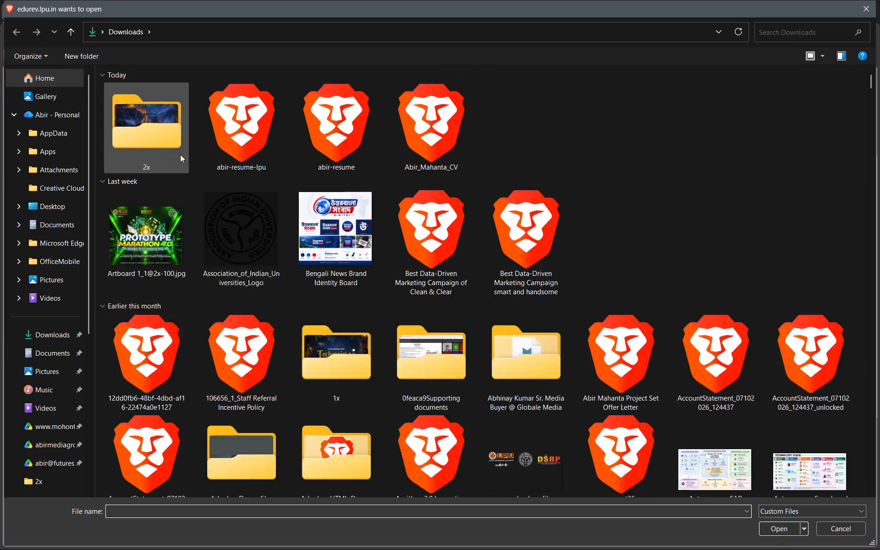
pyautogui.click(178, 153)
pyautogui.doubleClick(178, 153)
pyautogui.click(404, 507)
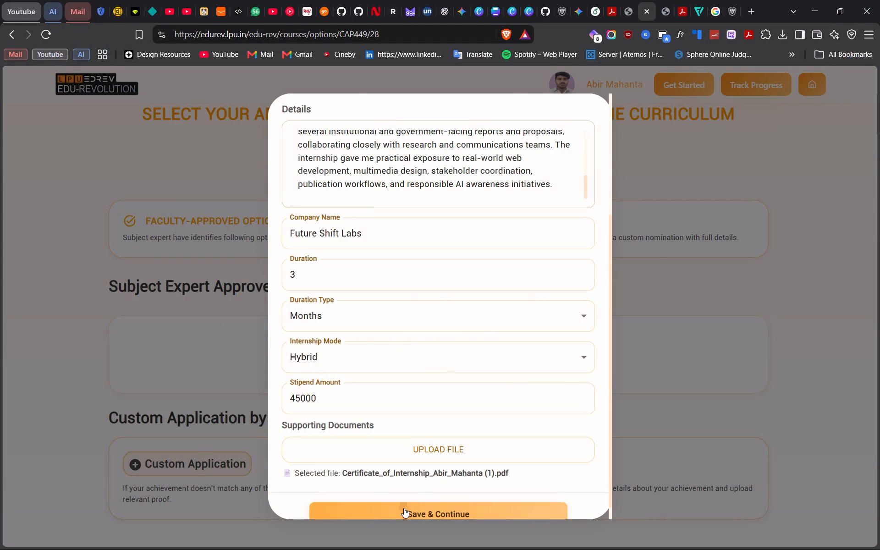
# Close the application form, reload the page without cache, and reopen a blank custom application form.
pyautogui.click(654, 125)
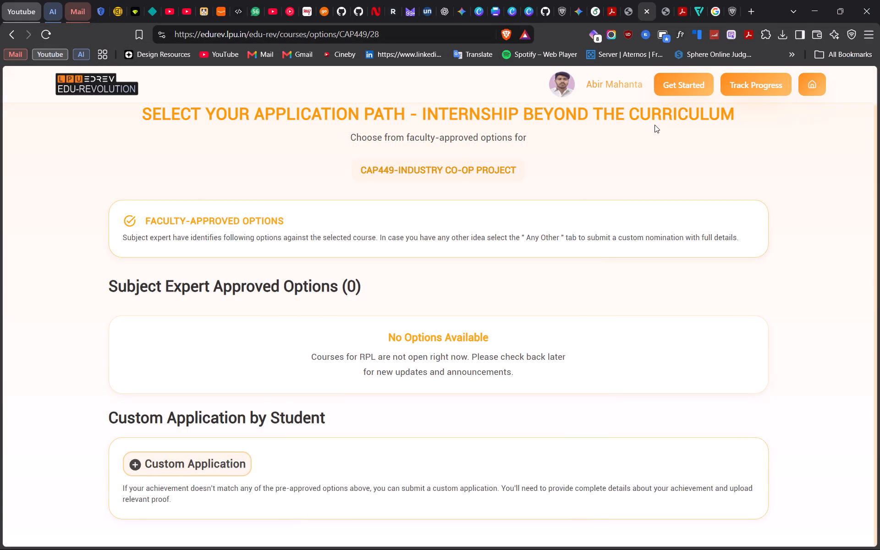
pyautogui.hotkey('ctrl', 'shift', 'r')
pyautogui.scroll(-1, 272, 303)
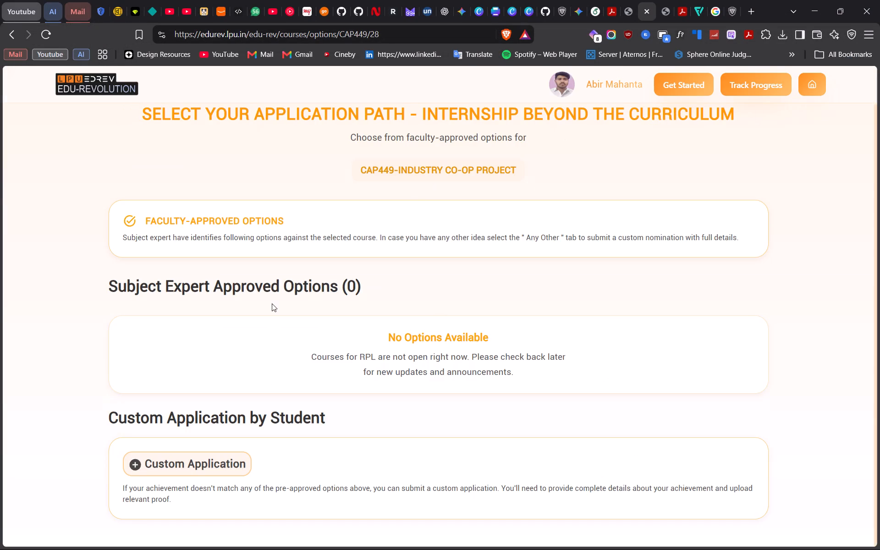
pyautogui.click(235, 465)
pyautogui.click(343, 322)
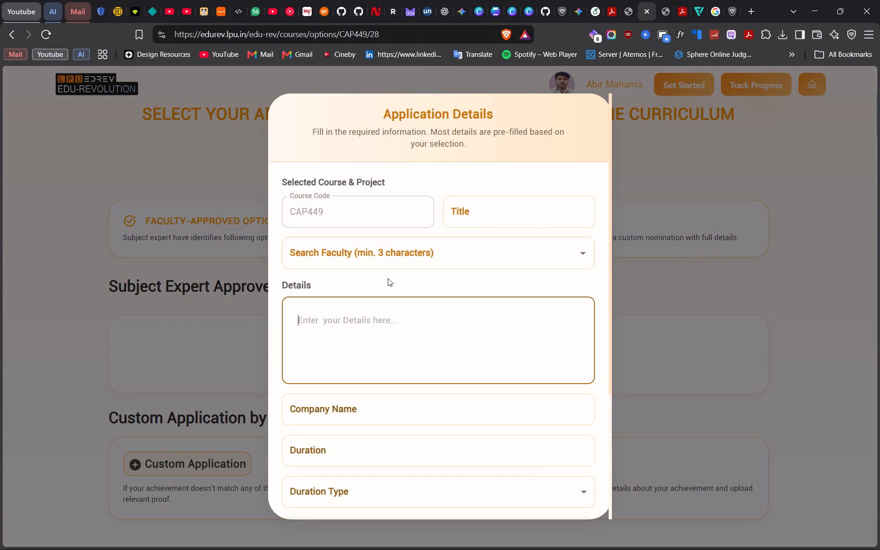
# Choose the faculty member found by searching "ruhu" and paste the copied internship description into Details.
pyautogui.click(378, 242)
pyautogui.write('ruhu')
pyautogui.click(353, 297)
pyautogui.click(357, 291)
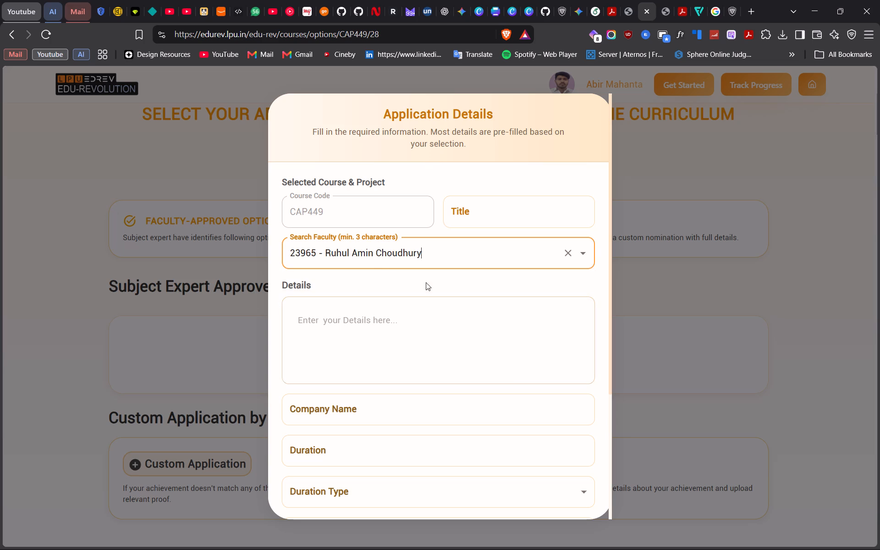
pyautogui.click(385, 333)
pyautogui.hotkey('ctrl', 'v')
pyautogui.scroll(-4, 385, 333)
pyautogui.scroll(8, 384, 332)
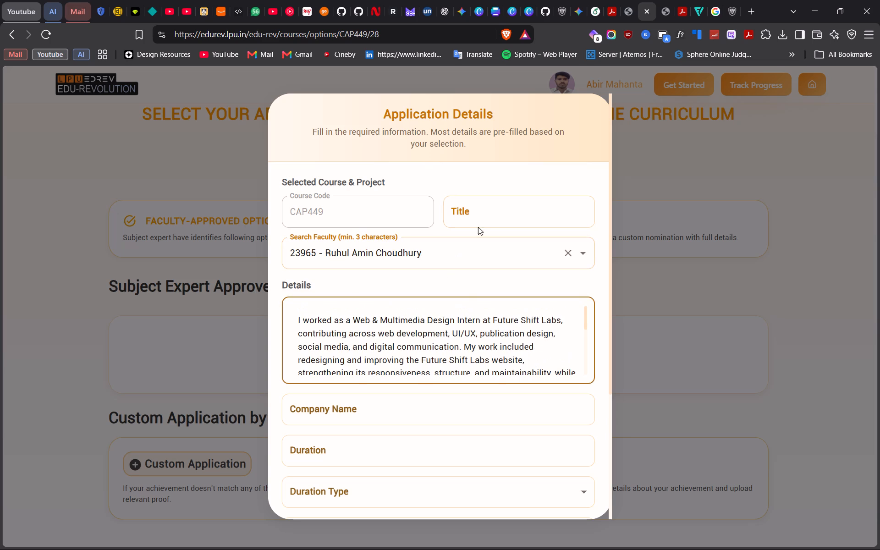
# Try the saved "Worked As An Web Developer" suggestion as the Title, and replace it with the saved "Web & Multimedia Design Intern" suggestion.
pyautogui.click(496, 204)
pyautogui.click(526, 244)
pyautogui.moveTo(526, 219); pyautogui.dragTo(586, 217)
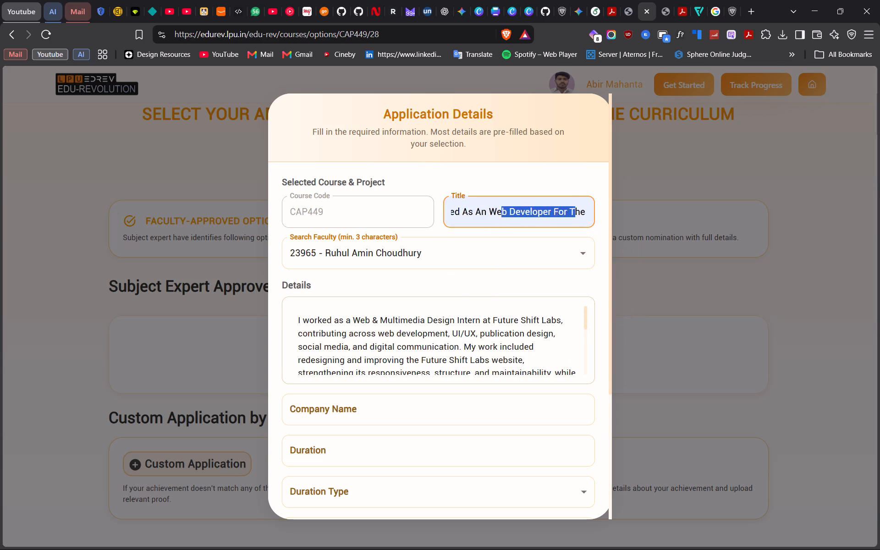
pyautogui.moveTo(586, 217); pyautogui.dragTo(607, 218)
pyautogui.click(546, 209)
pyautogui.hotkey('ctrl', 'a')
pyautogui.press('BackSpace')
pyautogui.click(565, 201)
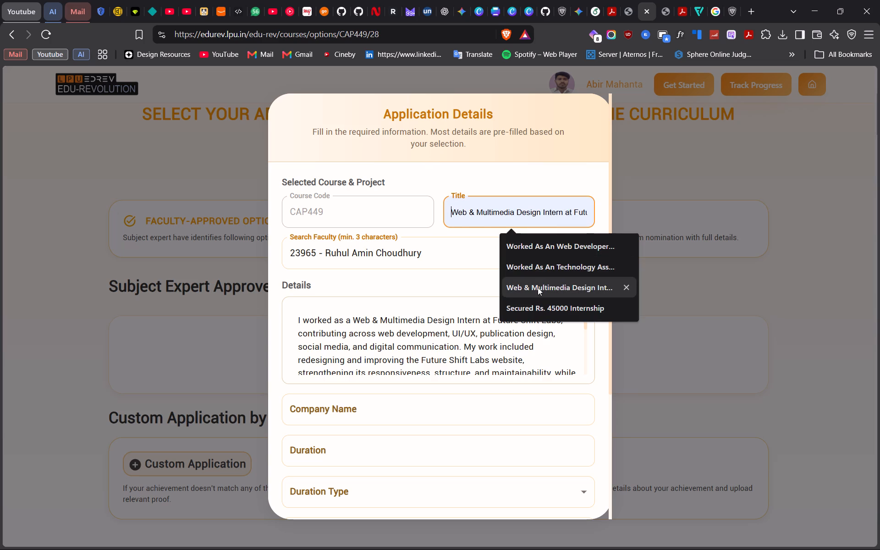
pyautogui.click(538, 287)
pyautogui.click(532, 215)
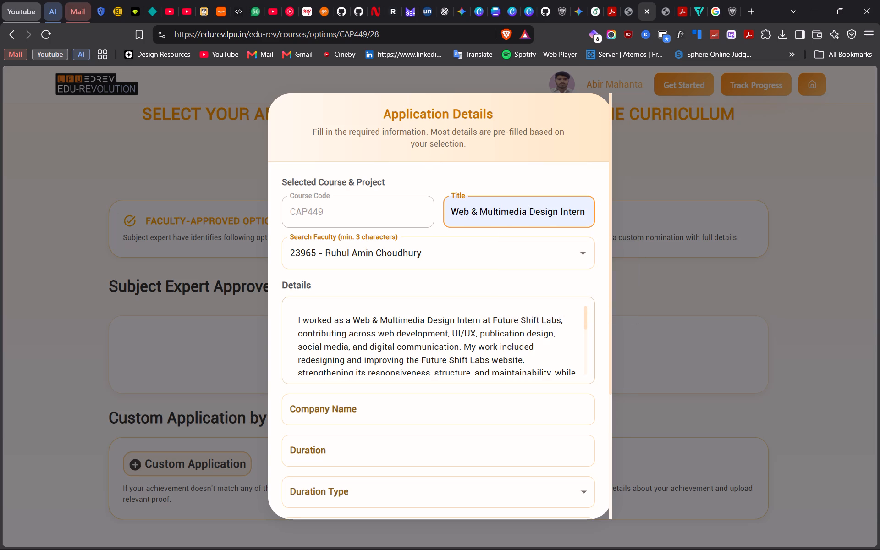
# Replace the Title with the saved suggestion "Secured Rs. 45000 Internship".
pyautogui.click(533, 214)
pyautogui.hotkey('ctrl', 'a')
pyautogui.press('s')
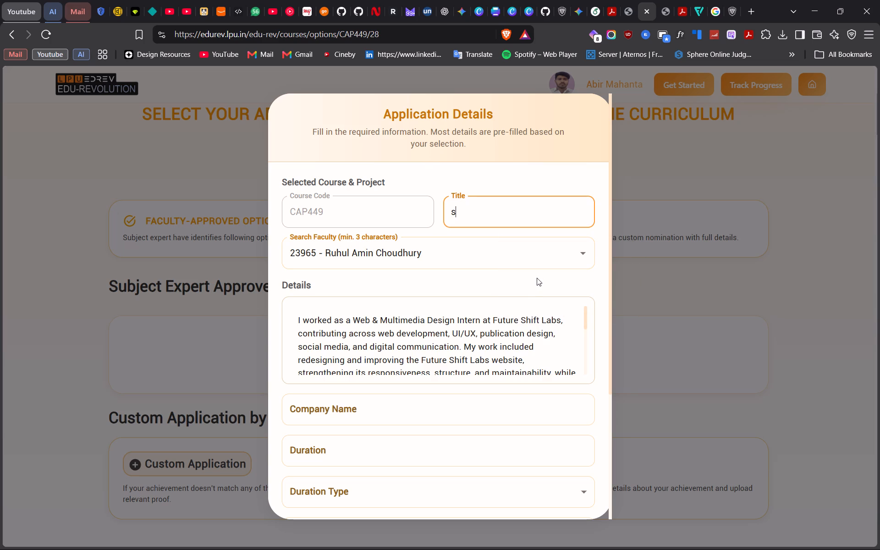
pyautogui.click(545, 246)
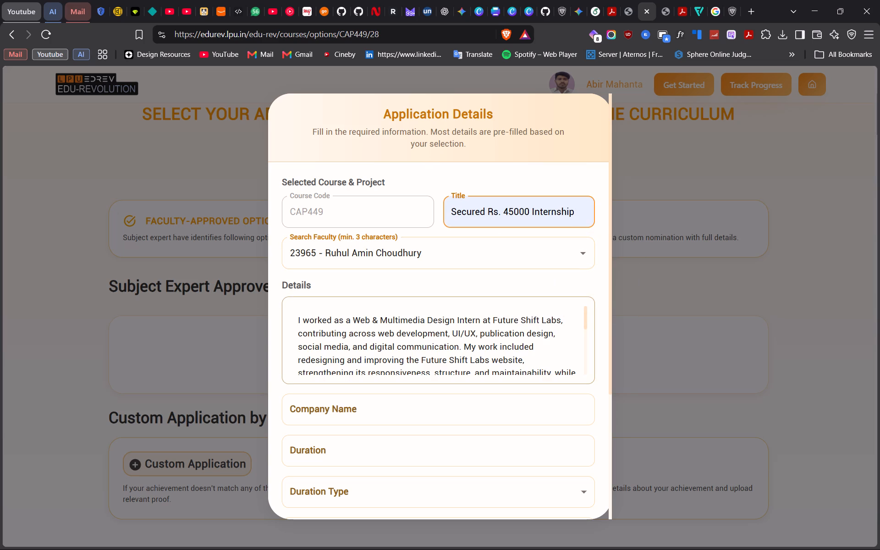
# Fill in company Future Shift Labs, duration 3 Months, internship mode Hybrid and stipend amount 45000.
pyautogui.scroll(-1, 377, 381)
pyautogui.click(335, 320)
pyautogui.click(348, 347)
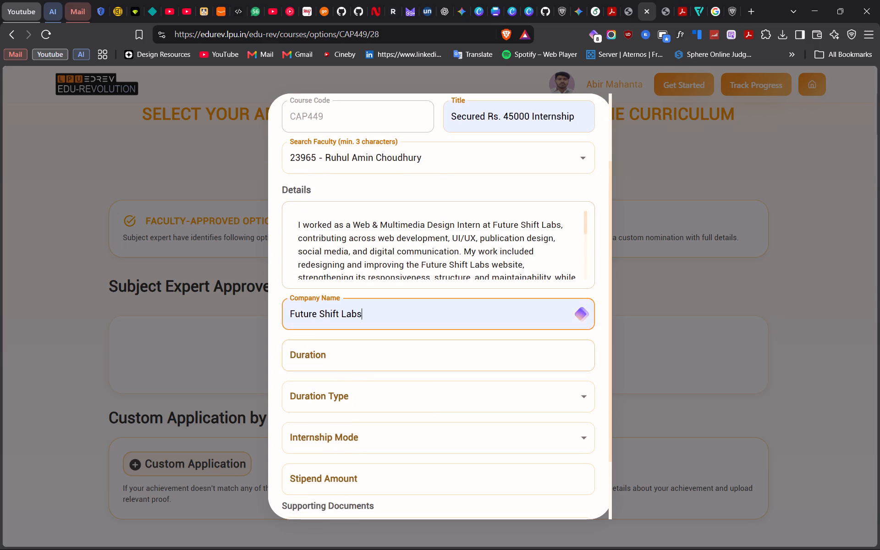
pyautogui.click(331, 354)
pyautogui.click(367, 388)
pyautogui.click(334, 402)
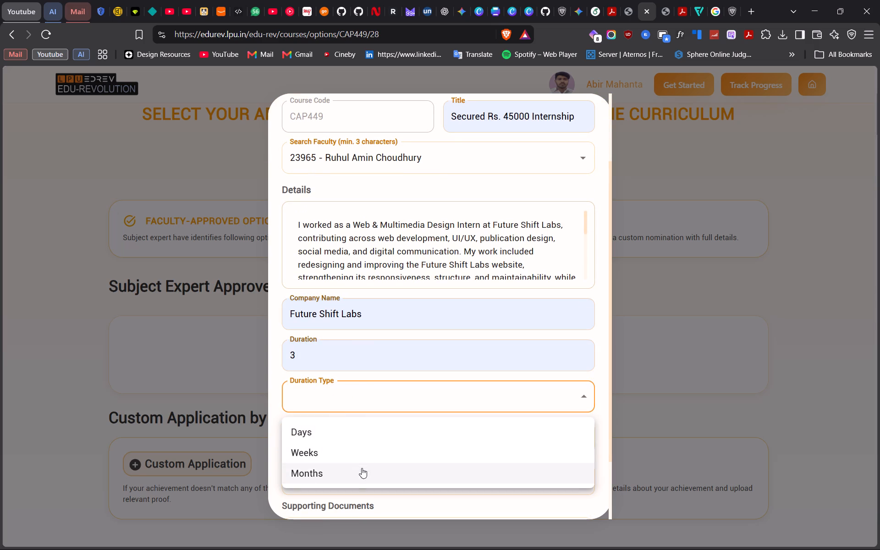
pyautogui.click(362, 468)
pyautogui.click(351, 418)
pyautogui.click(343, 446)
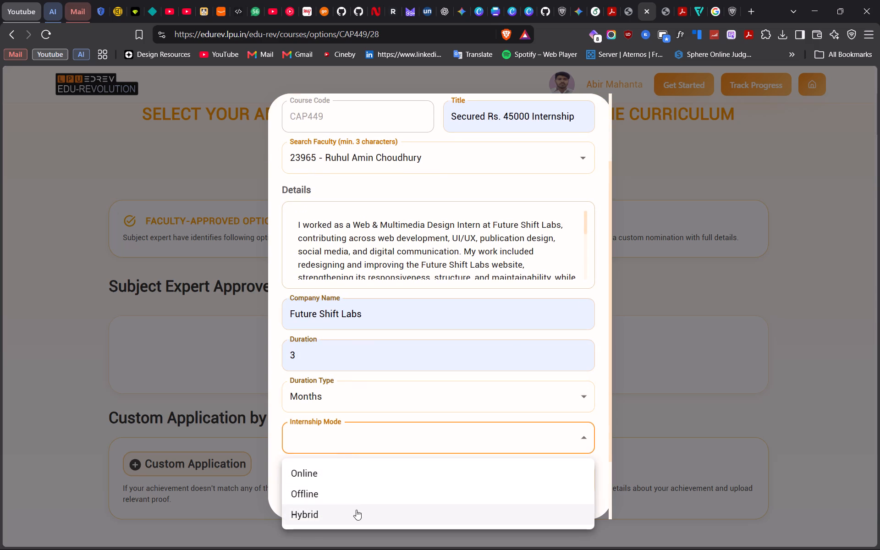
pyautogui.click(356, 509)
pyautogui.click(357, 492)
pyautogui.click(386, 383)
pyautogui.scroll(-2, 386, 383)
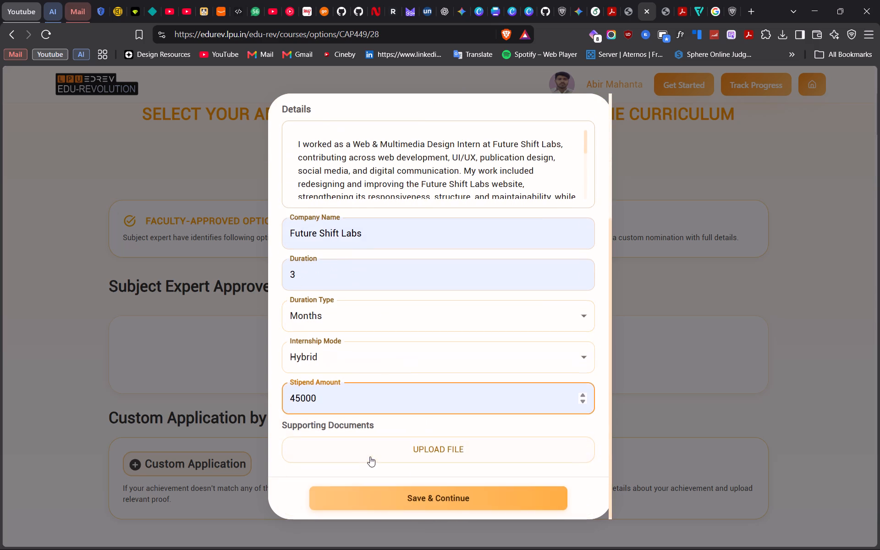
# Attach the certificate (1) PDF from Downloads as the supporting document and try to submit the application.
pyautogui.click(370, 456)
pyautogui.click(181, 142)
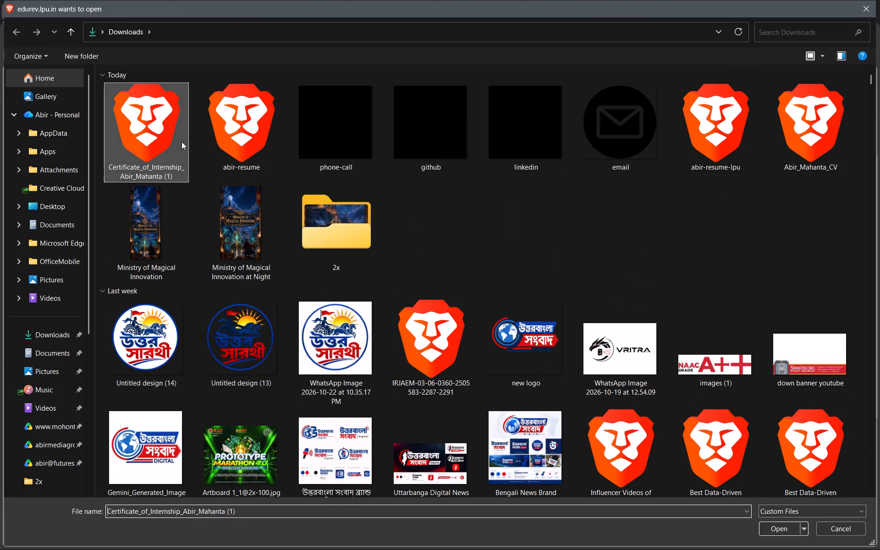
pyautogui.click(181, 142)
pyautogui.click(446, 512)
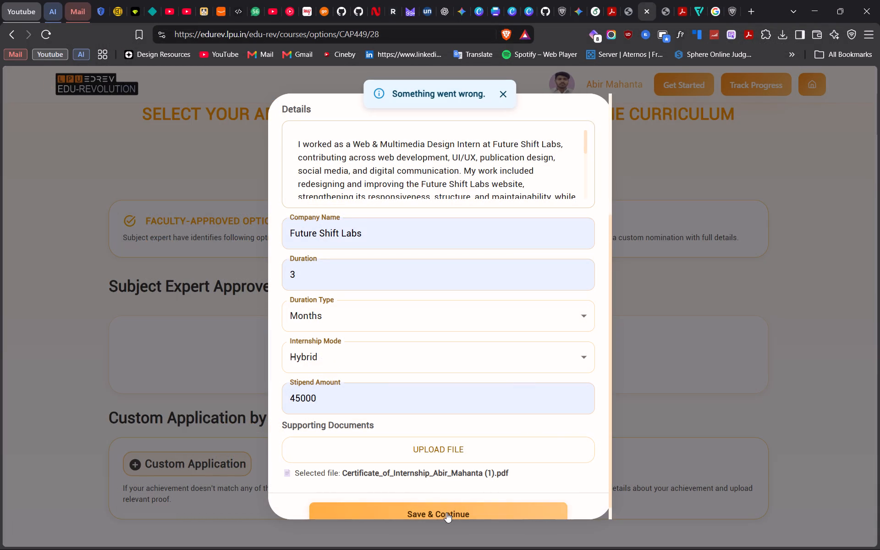
# Rename the certificate (1) PDF in Downloads as Certificate and attach it in place of the current supporting document.
pyautogui.scroll(-2, 416, 418)
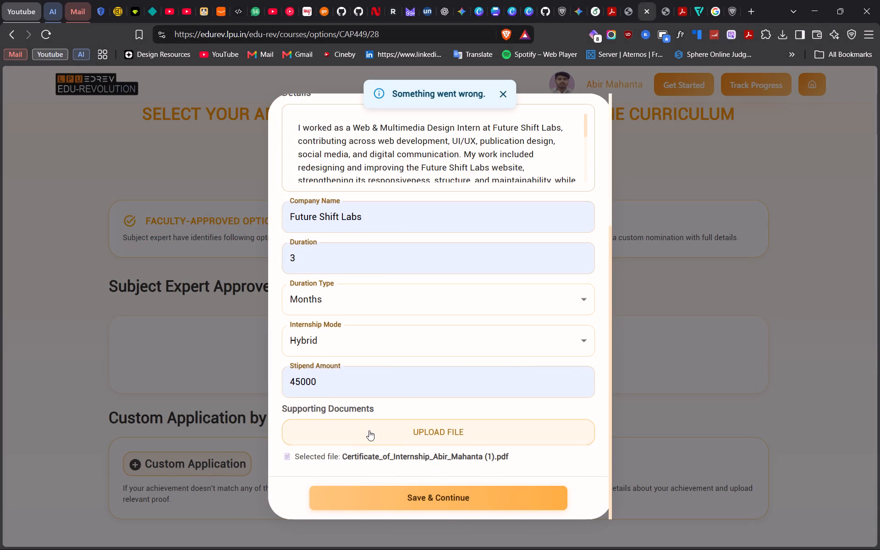
pyautogui.click(369, 430)
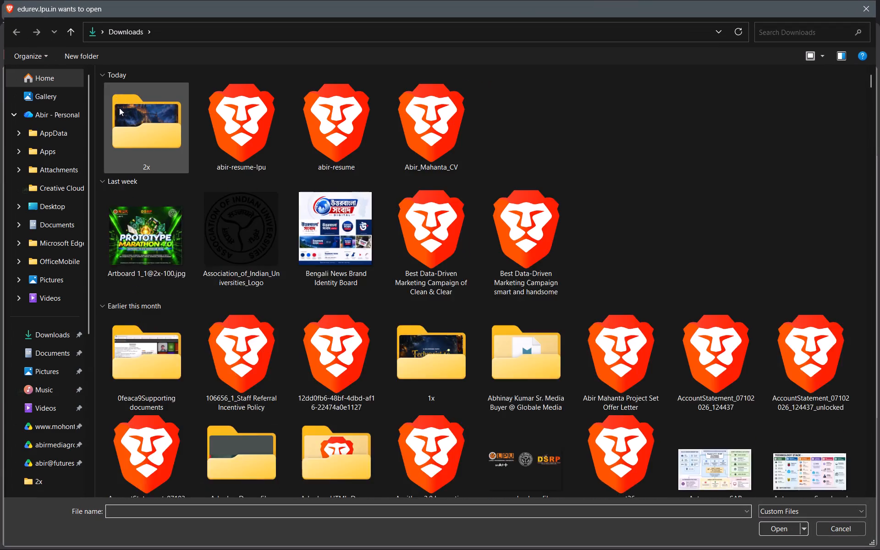
pyautogui.rightClick(152, 165)
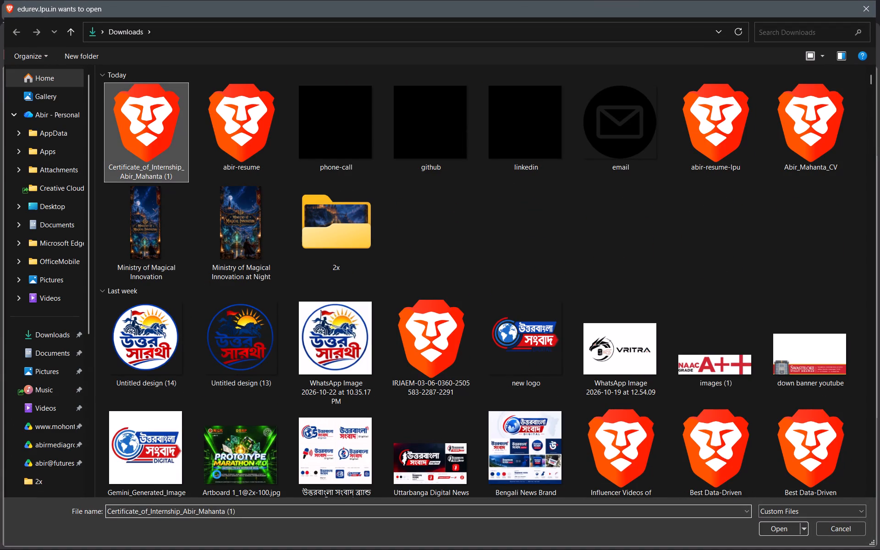
pyautogui.click(210, 510)
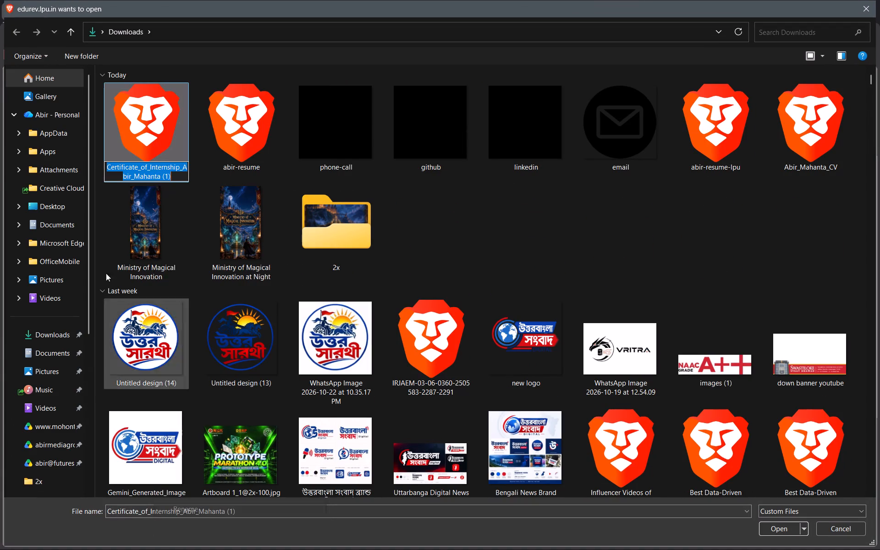
pyautogui.click(124, 180)
pyautogui.moveTo(137, 169); pyautogui.dragTo(192, 179)
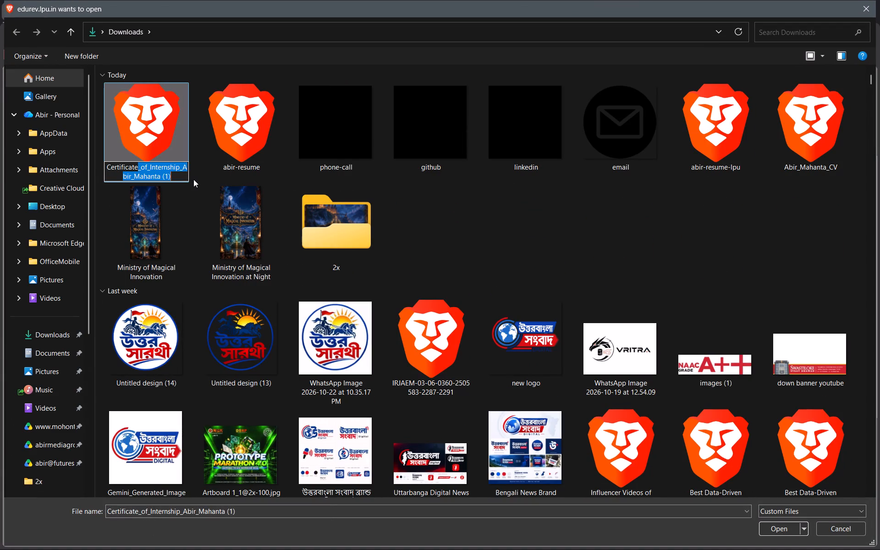
pyautogui.press('BackSpace')
pyautogui.click(182, 137)
pyautogui.doubleClick(179, 134)
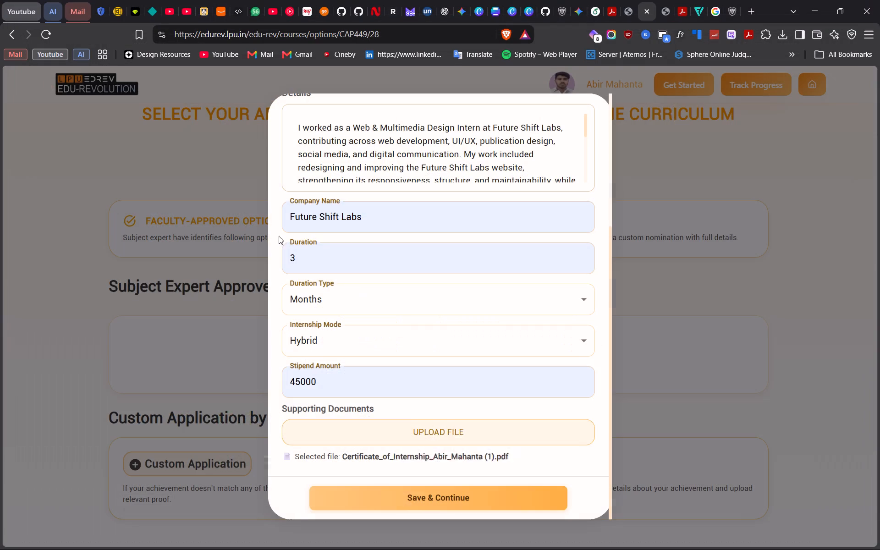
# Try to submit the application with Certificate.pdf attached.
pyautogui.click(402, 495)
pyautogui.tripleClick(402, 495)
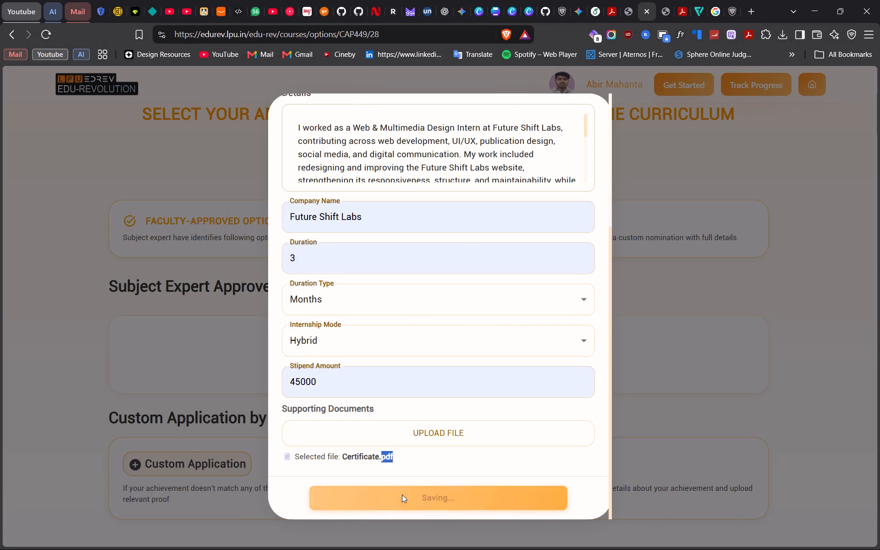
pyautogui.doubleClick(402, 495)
# Switch to File Explorer and examine the file details of the renamed Certificate PDF in Downloads.
pyautogui.click(371, 539)
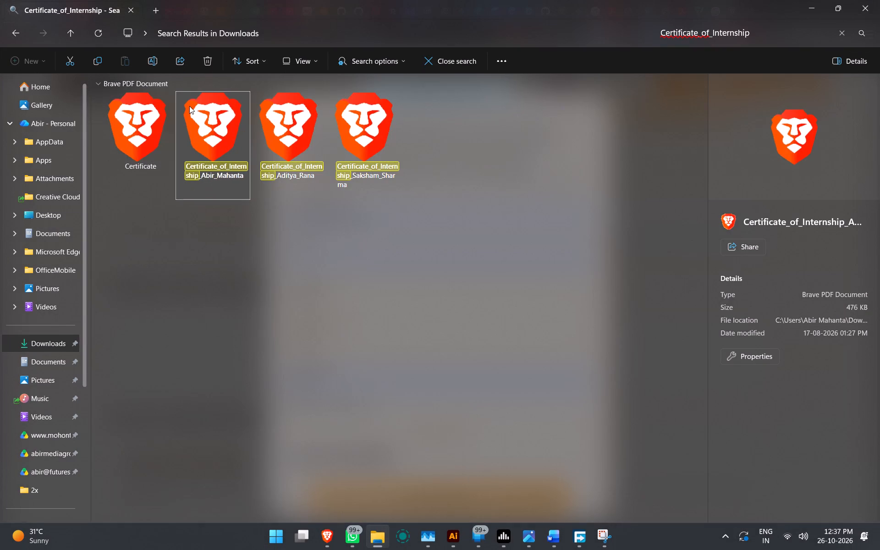
pyautogui.click(127, 145)
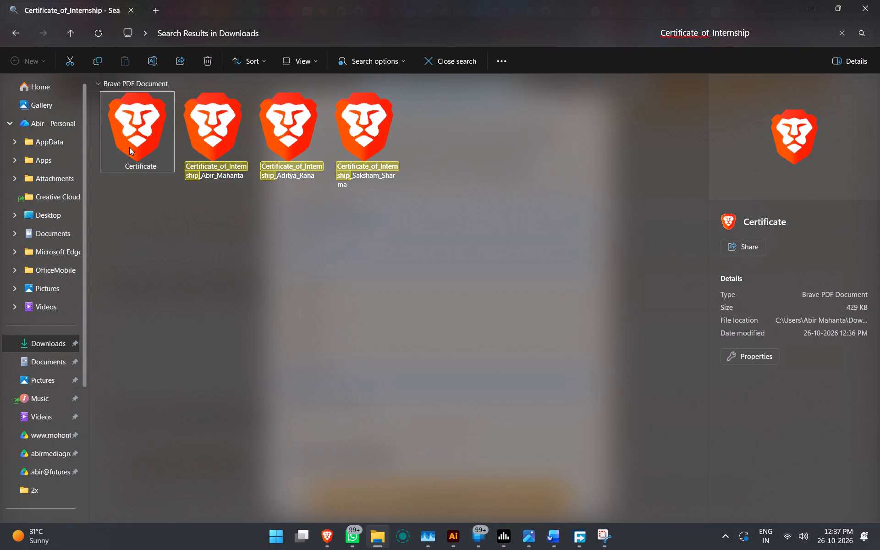
pyautogui.click(167, 225)
pyautogui.click(156, 154)
pyautogui.click(879, 10)
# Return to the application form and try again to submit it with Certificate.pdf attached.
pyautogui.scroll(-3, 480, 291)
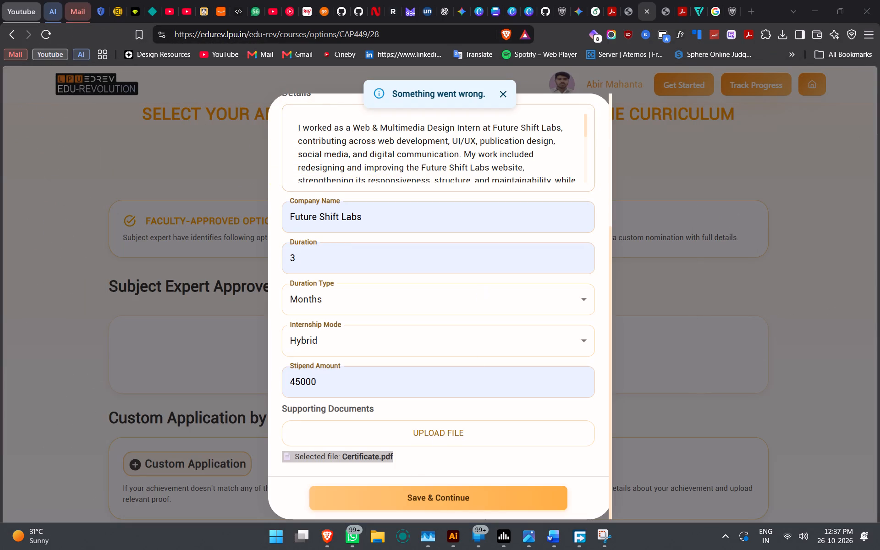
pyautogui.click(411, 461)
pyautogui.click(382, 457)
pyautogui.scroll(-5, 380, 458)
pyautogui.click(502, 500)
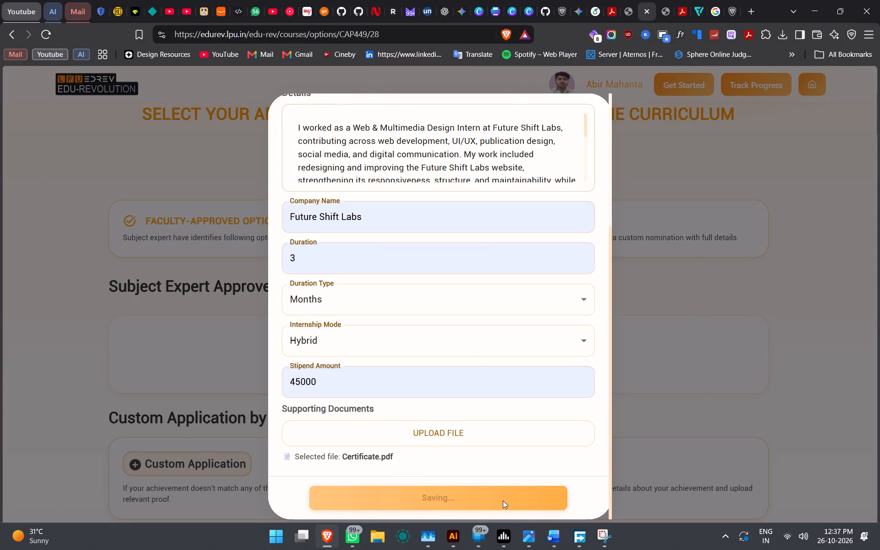
# Abandon the form, close the open Edu-Revolution tabs, and relaunch Edu-Revolution from the UMS student dashboard.
pyautogui.click(665, 103)
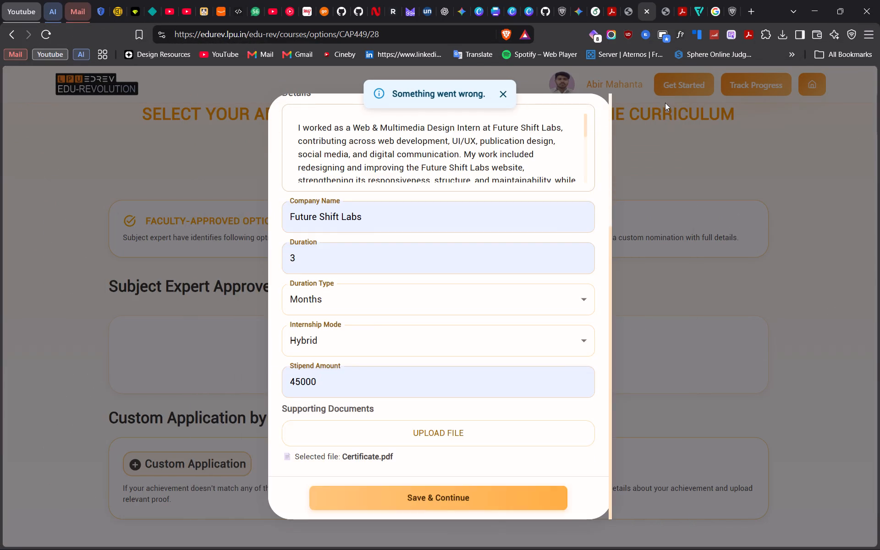
pyautogui.click(667, 83)
pyautogui.click(649, 8)
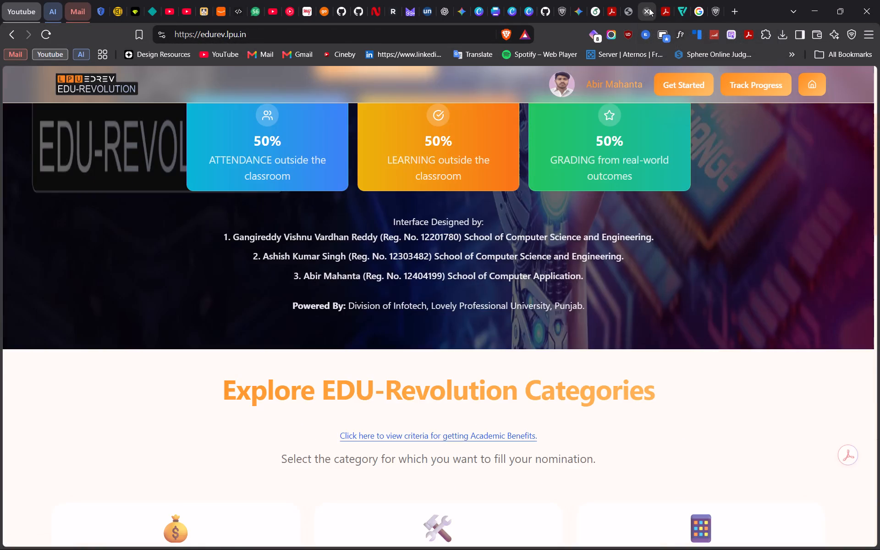
pyautogui.click(649, 8)
pyautogui.click(630, 9)
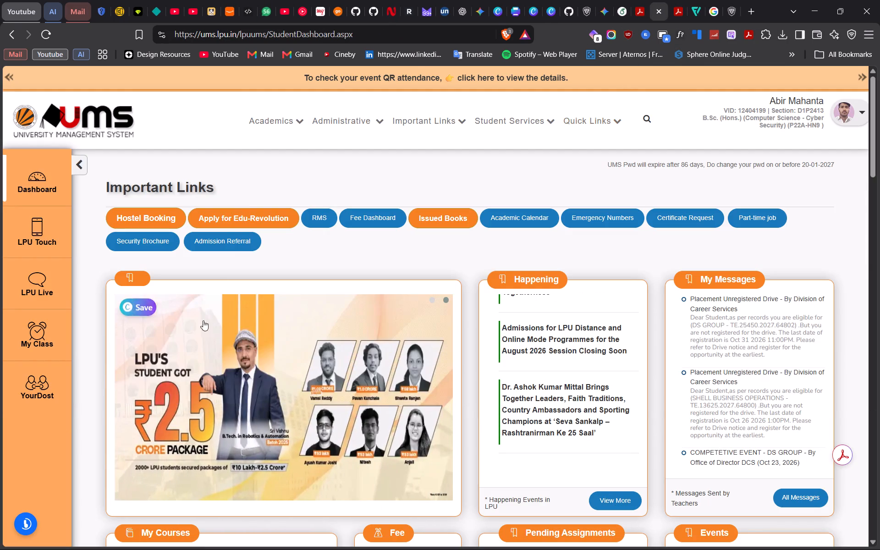
pyautogui.click(248, 208)
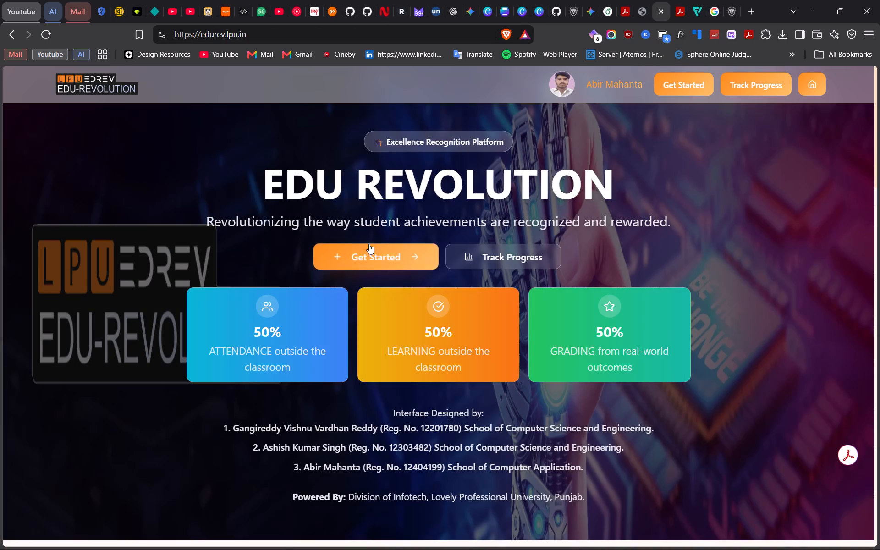
# Start an Internship Beyond the Curriculum nomination, accept the undertaking, and choose the course CAP449-Industry Co-op Project.
pyautogui.click(369, 244)
pyautogui.scroll(-1, 181, 385)
pyautogui.click(146, 419)
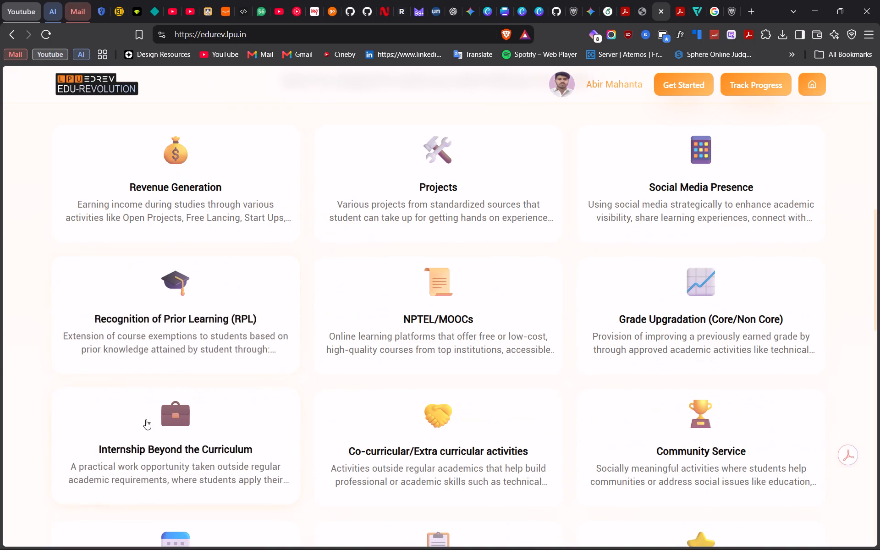
pyautogui.click(449, 440)
pyautogui.click(425, 477)
pyautogui.click(421, 495)
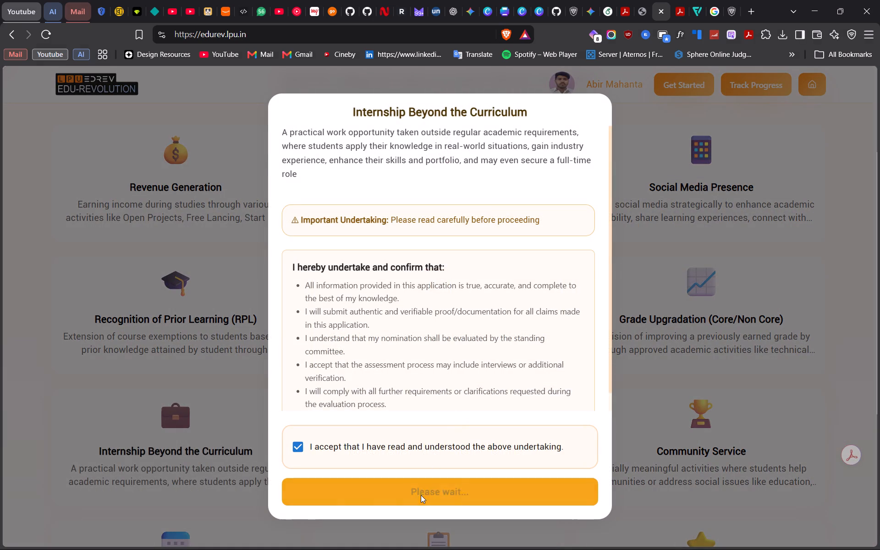
pyautogui.scroll(-4, 487, 396)
pyautogui.click(510, 253)
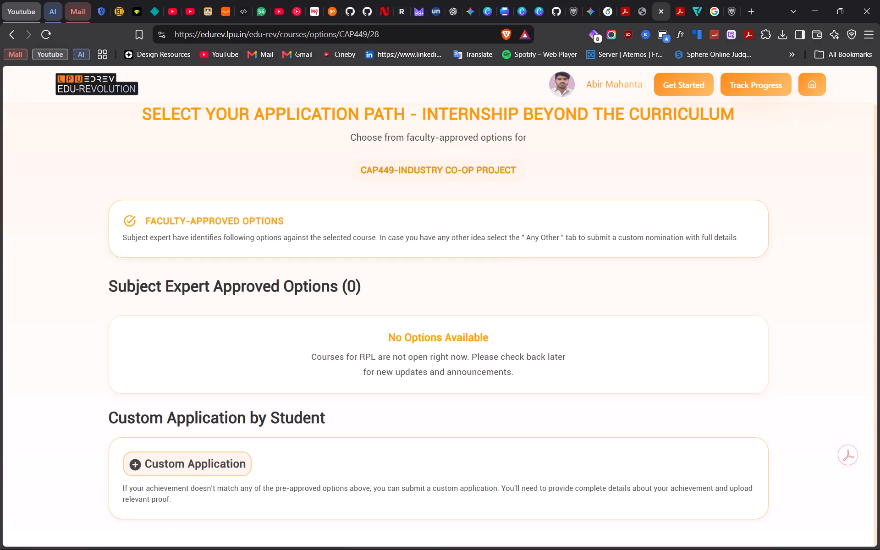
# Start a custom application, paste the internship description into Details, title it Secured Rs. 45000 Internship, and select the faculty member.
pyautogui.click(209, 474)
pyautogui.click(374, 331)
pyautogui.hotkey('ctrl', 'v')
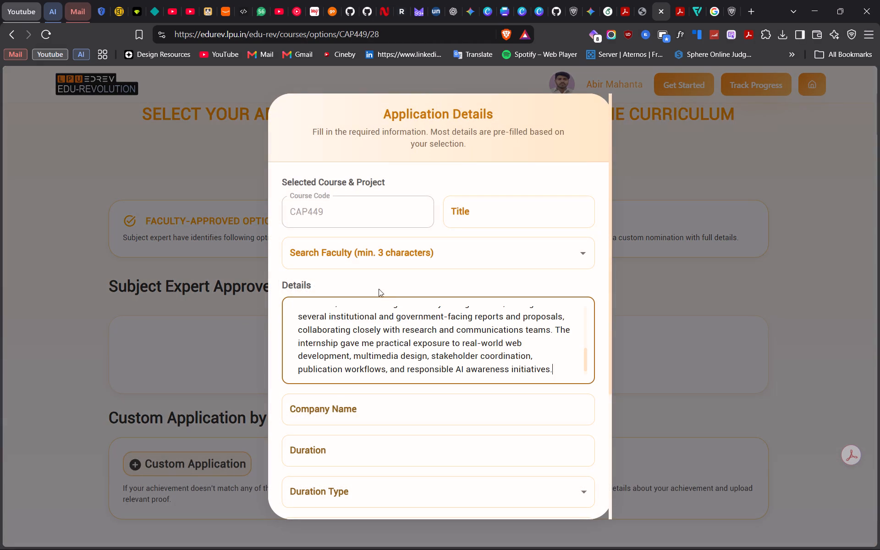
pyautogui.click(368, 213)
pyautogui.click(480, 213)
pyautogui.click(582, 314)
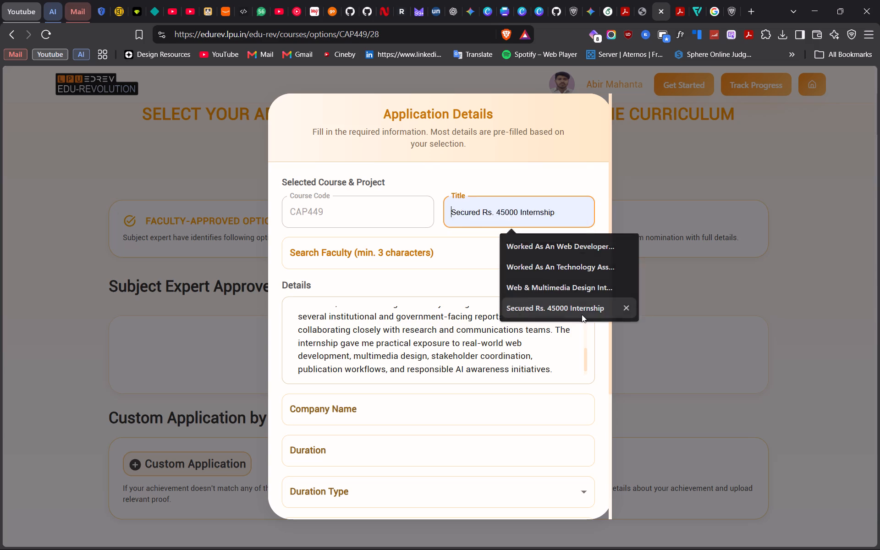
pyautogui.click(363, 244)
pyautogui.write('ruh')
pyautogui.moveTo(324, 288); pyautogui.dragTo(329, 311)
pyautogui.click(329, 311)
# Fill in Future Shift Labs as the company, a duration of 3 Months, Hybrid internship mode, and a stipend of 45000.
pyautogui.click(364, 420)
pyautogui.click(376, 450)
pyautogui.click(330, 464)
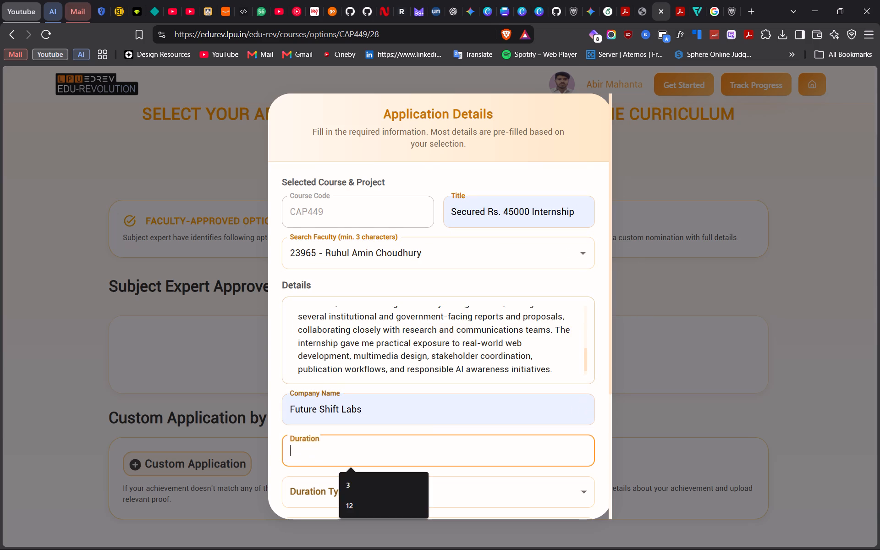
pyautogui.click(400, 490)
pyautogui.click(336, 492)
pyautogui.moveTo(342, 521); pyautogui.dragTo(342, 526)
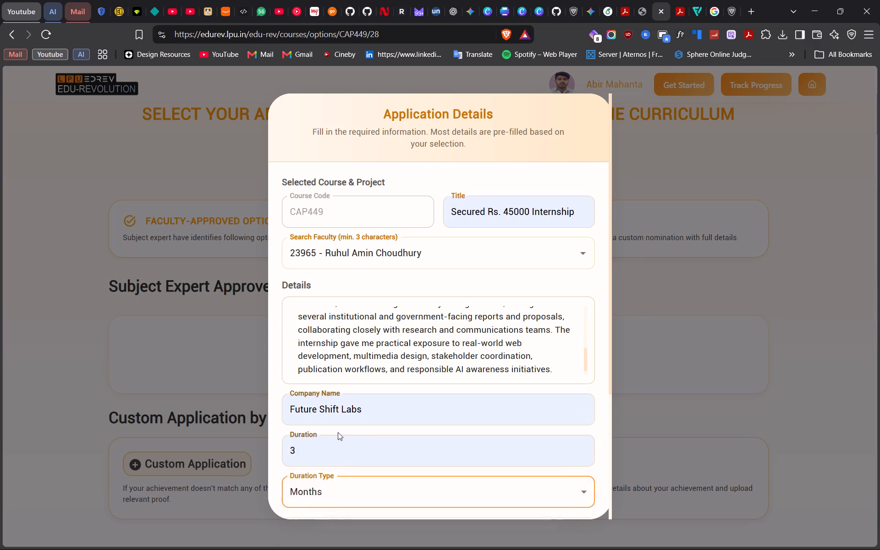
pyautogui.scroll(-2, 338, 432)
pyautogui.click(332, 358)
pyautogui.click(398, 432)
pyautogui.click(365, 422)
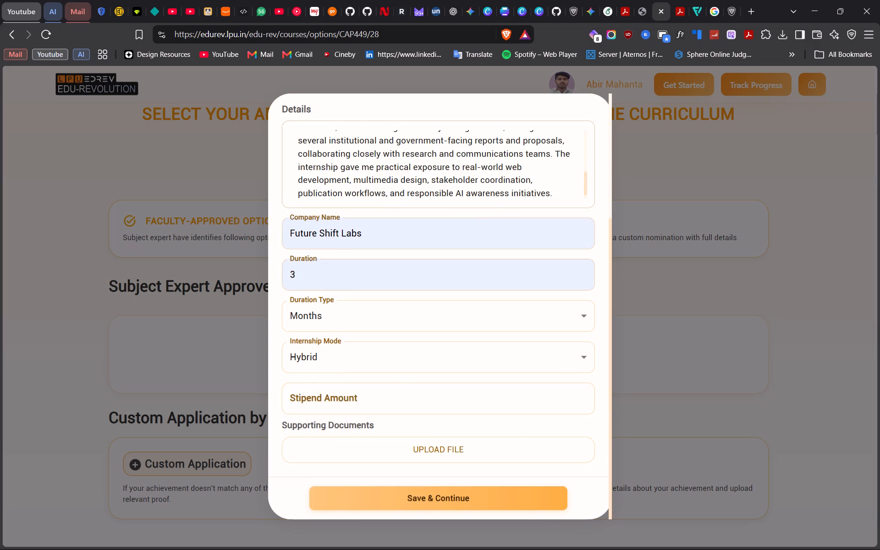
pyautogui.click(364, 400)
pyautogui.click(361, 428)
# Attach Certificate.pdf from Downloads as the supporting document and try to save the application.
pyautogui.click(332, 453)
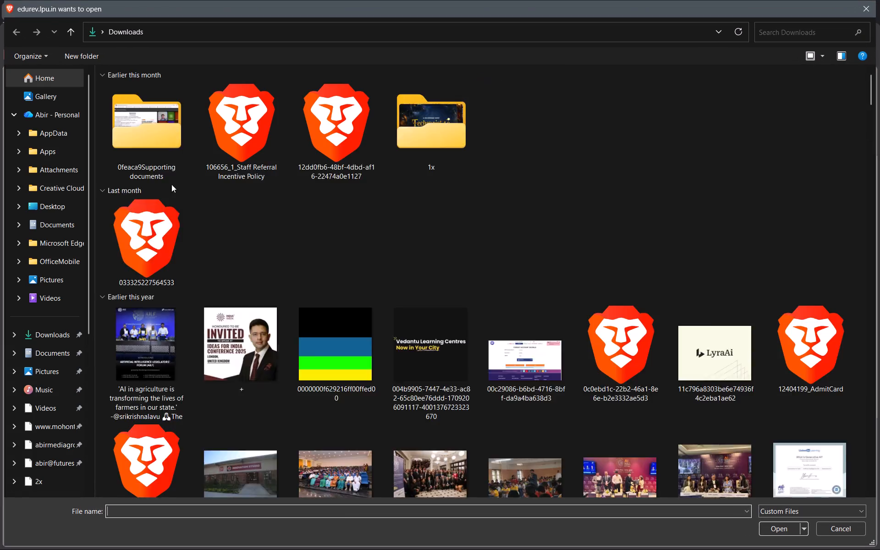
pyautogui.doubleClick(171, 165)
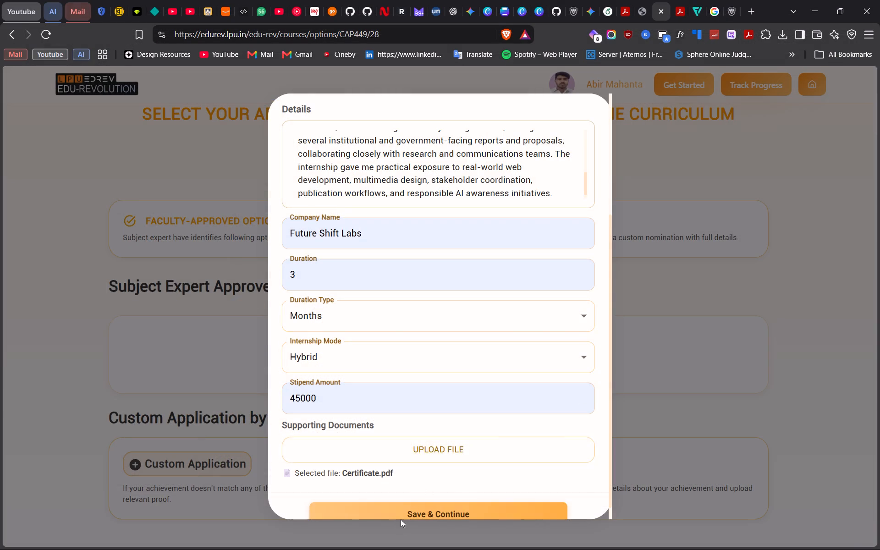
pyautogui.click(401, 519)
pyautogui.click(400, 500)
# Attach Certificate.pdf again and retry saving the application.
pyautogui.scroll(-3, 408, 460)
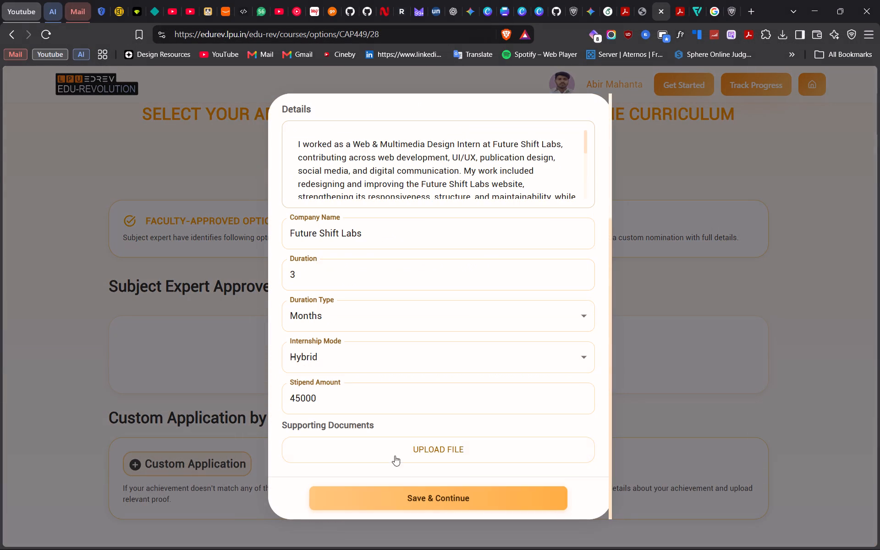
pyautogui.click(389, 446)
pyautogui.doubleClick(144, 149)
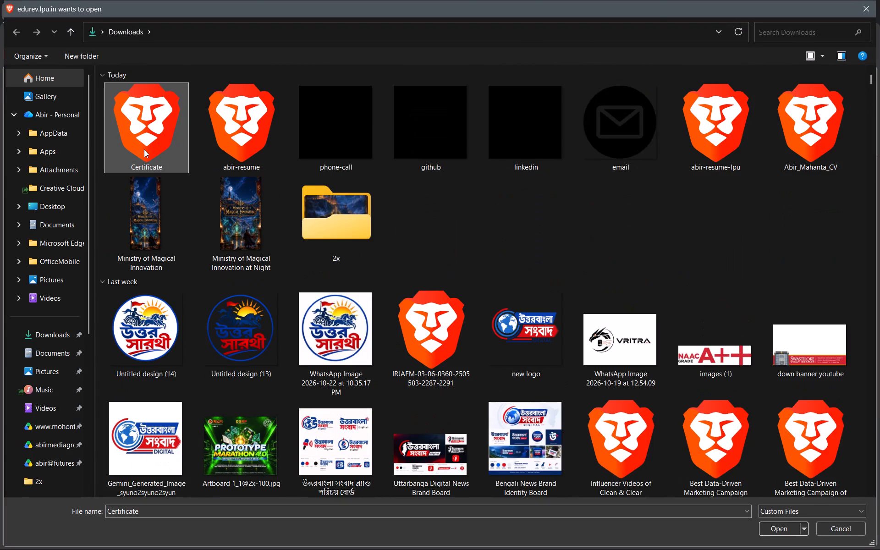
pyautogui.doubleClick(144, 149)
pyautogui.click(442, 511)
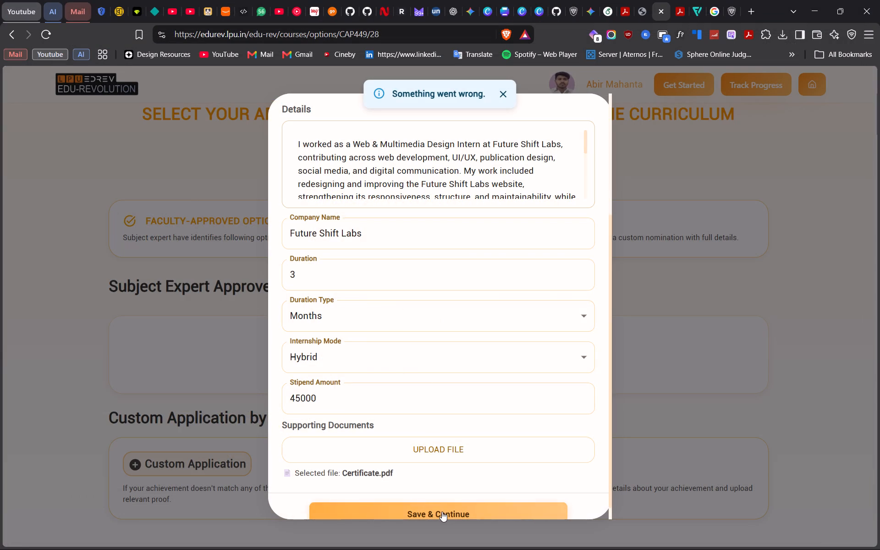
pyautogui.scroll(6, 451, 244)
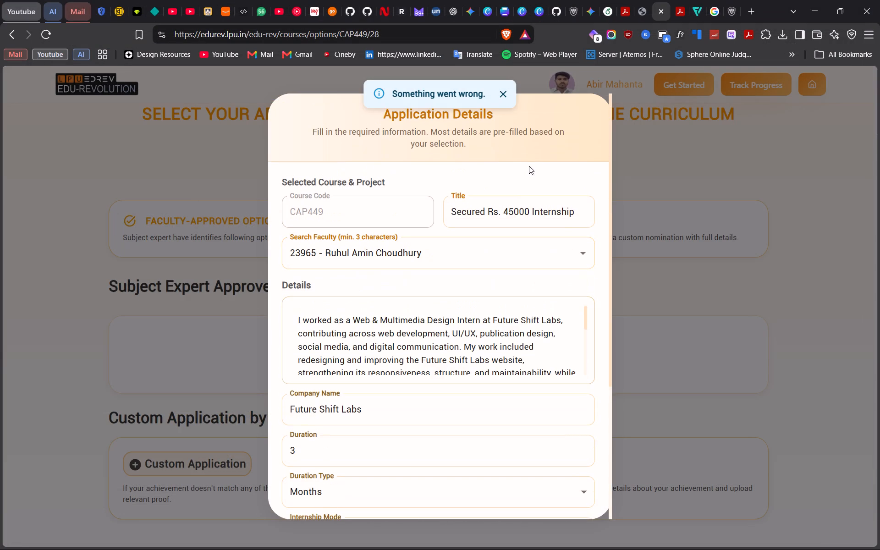
# Leave the application form, look through the Edu-Revolution home page for process and assistance information, and close its tab.
pyautogui.click(649, 187)
pyautogui.click(133, 82)
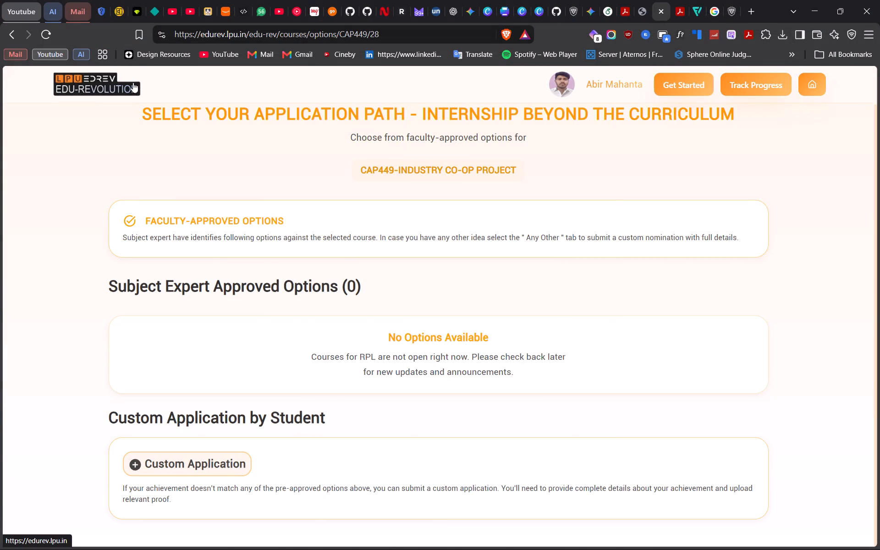
pyautogui.scroll(-11, 550, 215)
pyautogui.scroll(-4, 543, 255)
pyautogui.scroll(1, 542, 256)
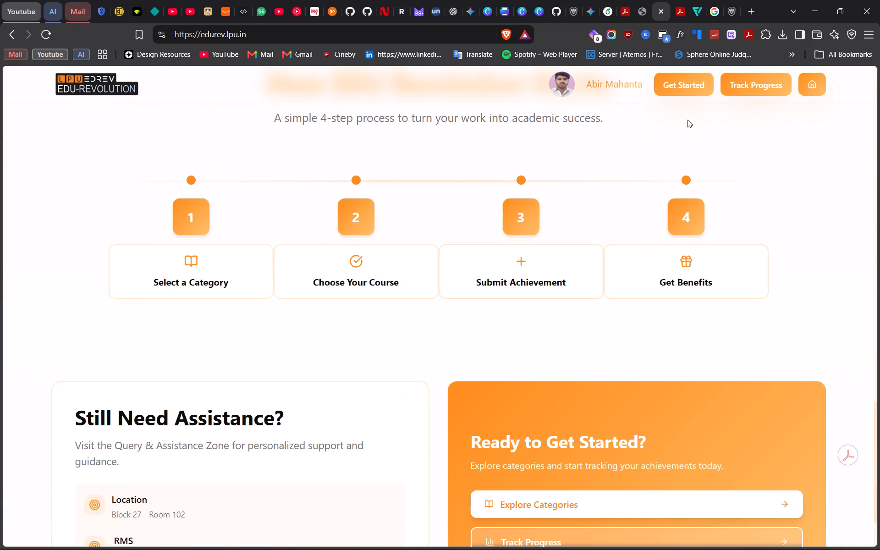
pyautogui.scroll(12, 707, 297)
pyautogui.click(123, 94)
pyautogui.click(664, 11)
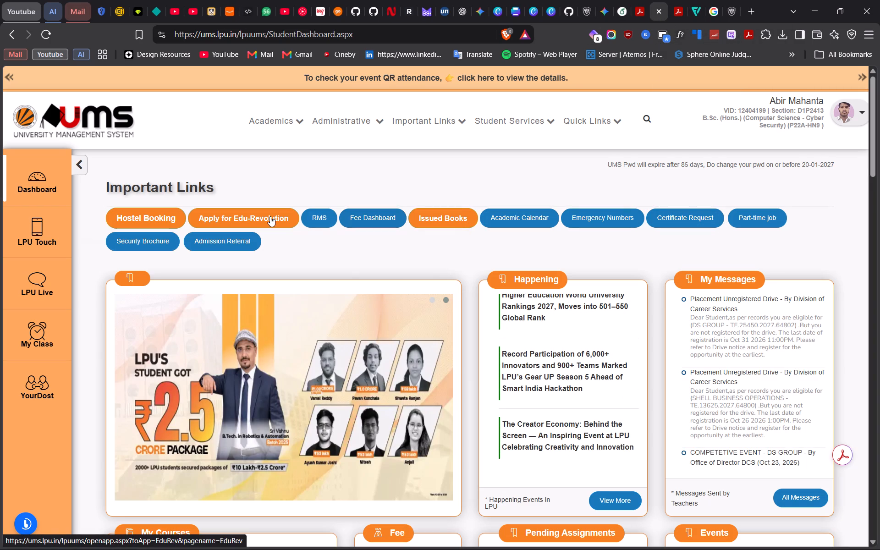
# Open the RMS from the UMS dashboard and examine the history of logged requests.
pyautogui.click(328, 217)
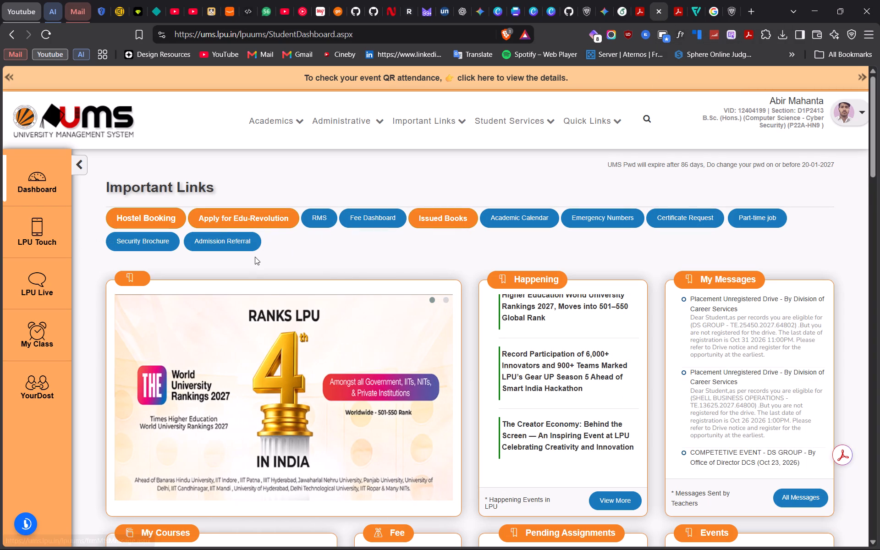
pyautogui.click(324, 215)
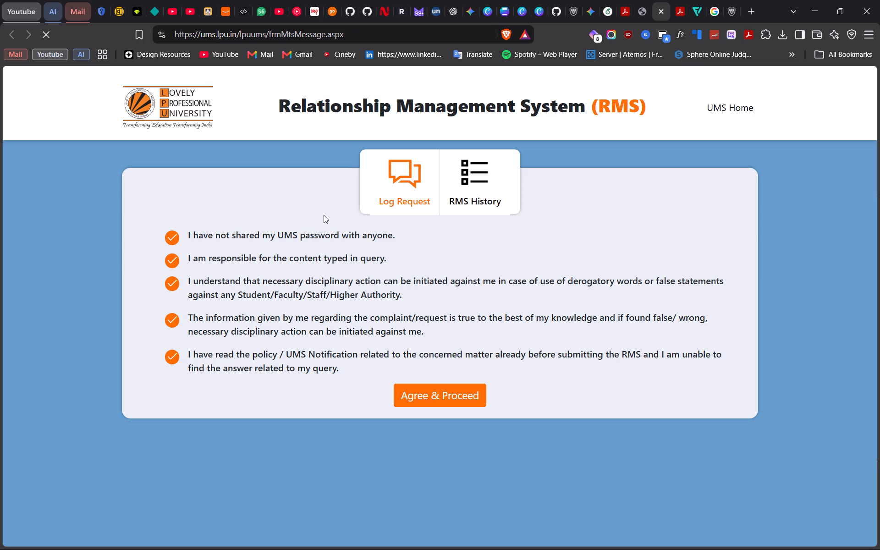
pyautogui.click(522, 181)
pyautogui.click(492, 187)
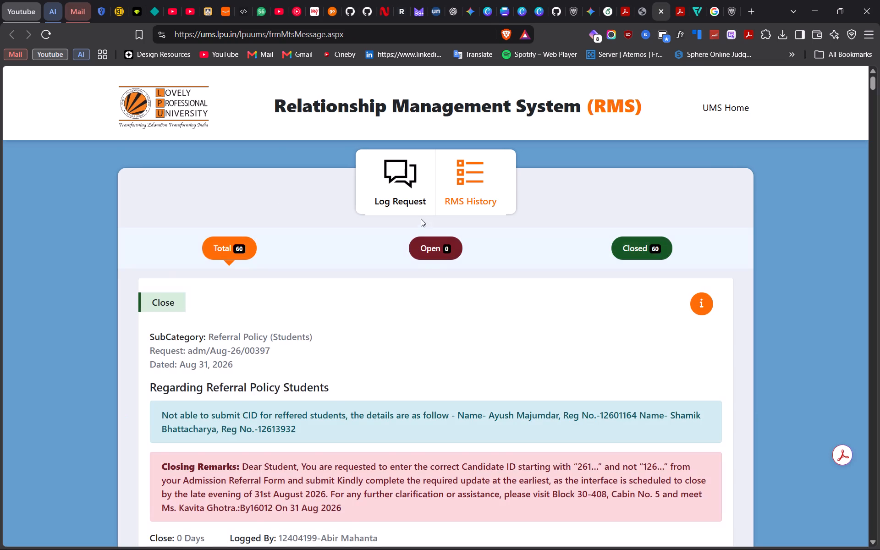
pyautogui.click(416, 187)
pyautogui.click(554, 185)
pyautogui.click(488, 187)
pyautogui.scroll(-1, 428, 343)
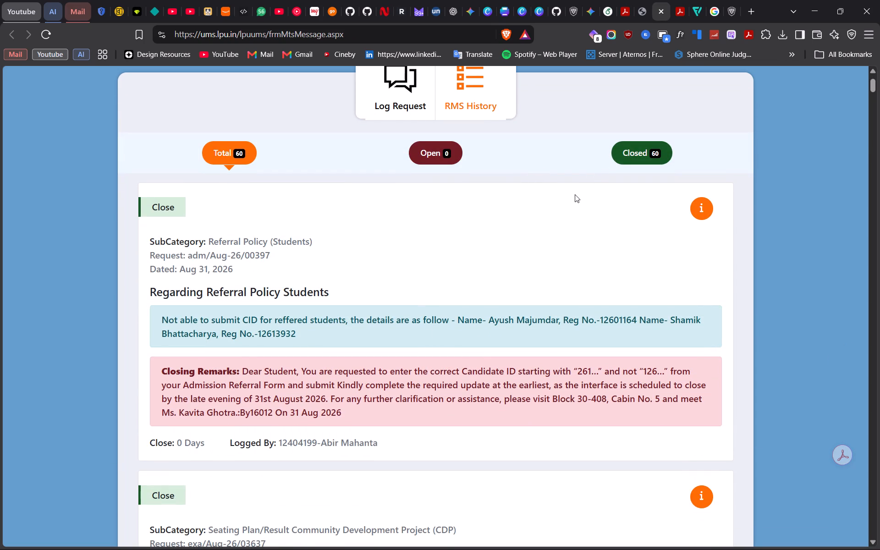
# Start a new RMS request, accept the declarations, and proceed with Academic and Administrative Issues as the category type.
pyautogui.click(405, 113)
pyautogui.click(450, 405)
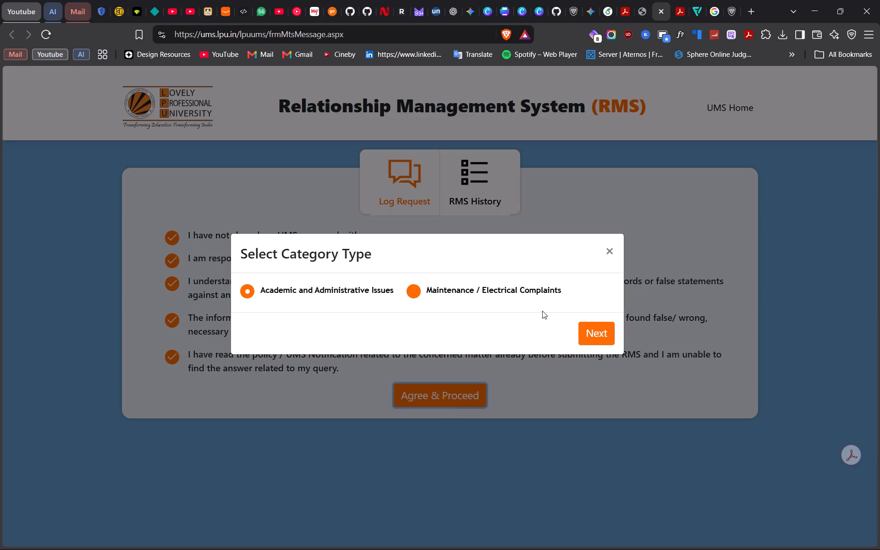
pyautogui.click(594, 332)
# Select Grievance as the message type, search the categories for edu revo, choose the EDU Revolution subcategory, and check the category choices.
pyautogui.click(348, 297)
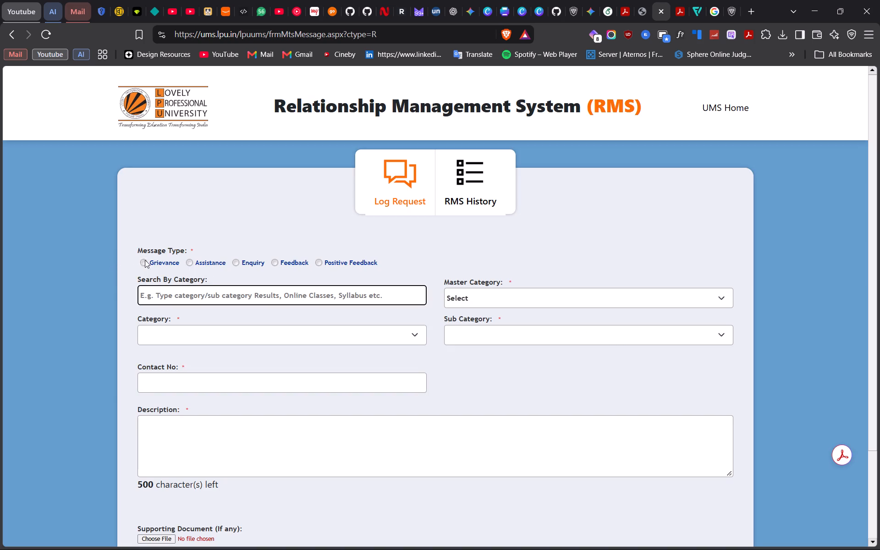
pyautogui.click(170, 261)
pyautogui.click(215, 297)
pyautogui.write('edu revo')
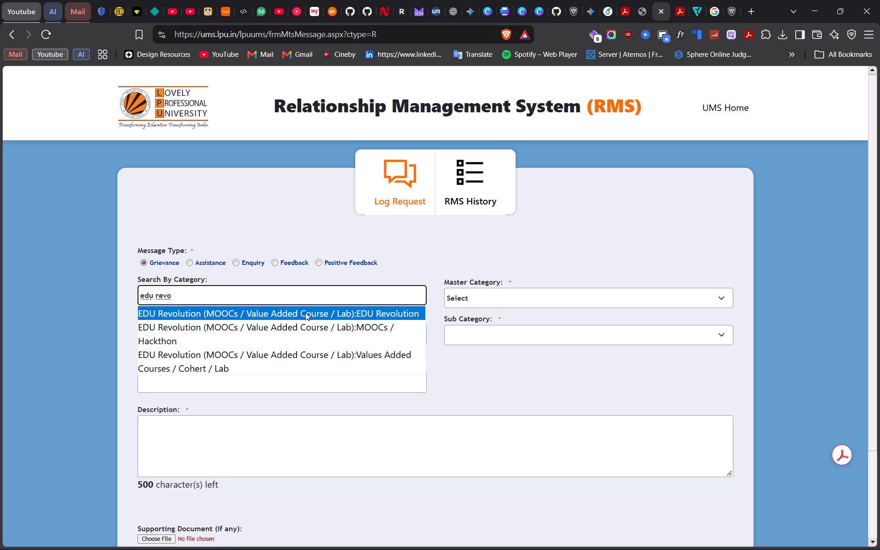
pyautogui.click(403, 315)
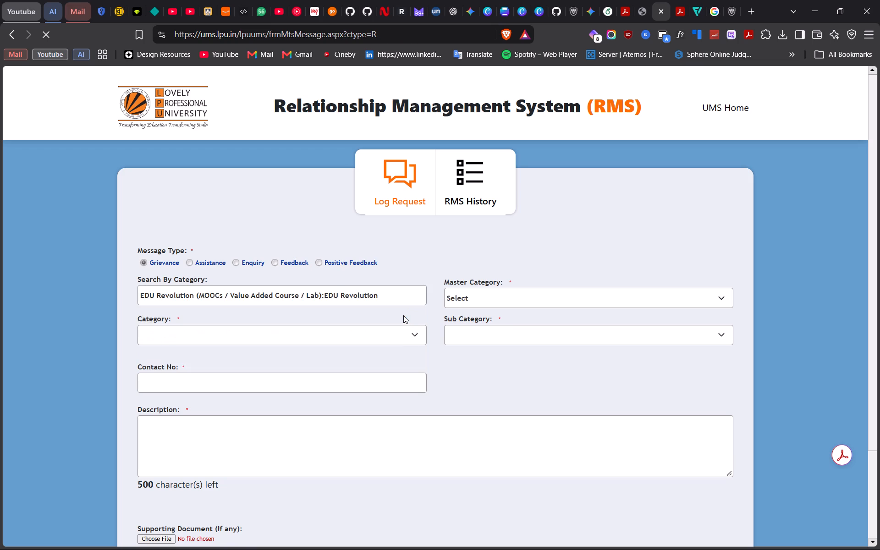
pyautogui.click(371, 332)
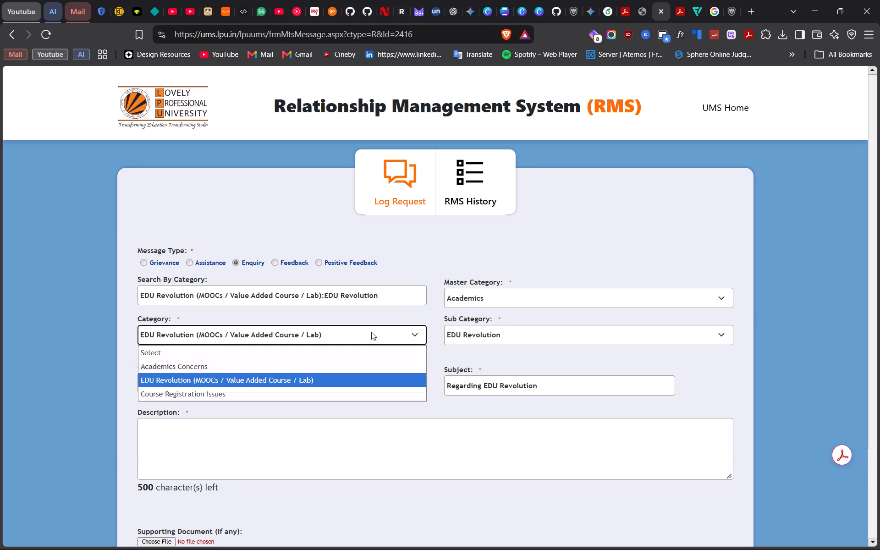
pyautogui.click(371, 332)
pyautogui.click(522, 336)
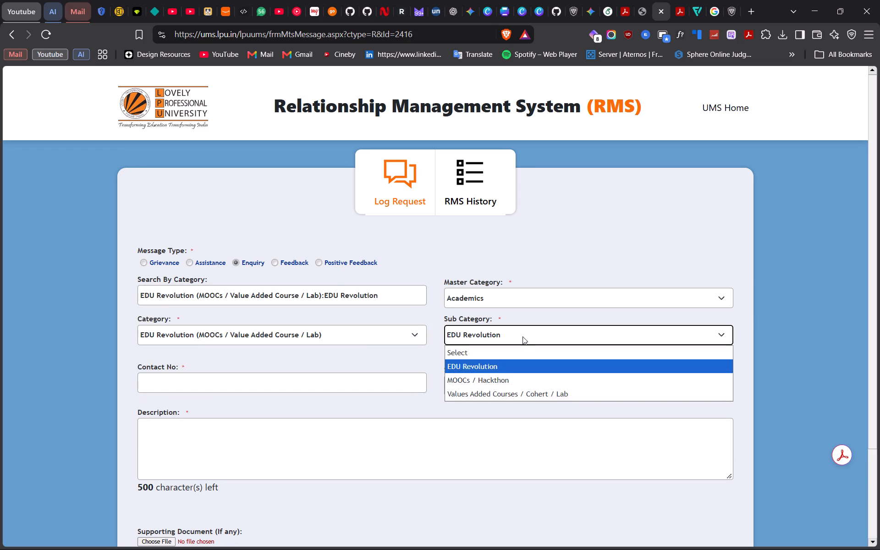
pyautogui.click(522, 336)
# Enter the contact number and start the request description with "Not able to submit nomi".
pyautogui.click(216, 389)
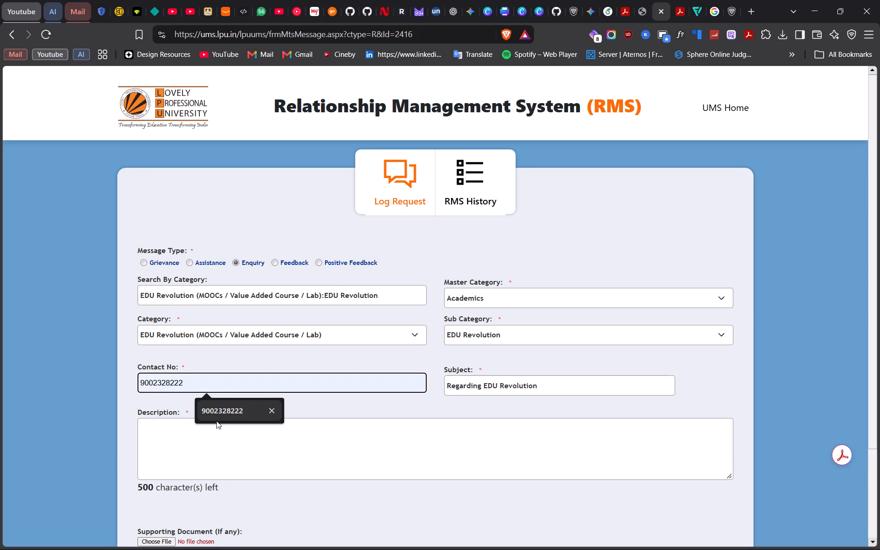
pyautogui.click(220, 415)
pyautogui.click(331, 432)
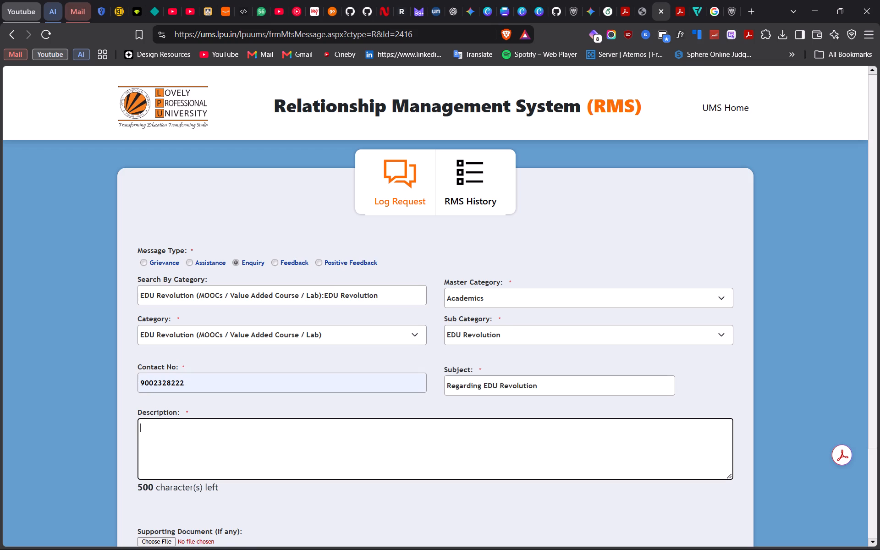
pyautogui.write('not')
pyautogui.press('space')
pyautogui.press('BackSpace')
pyautogui.press('BackSpace')
pyautogui.press('BackSpace')
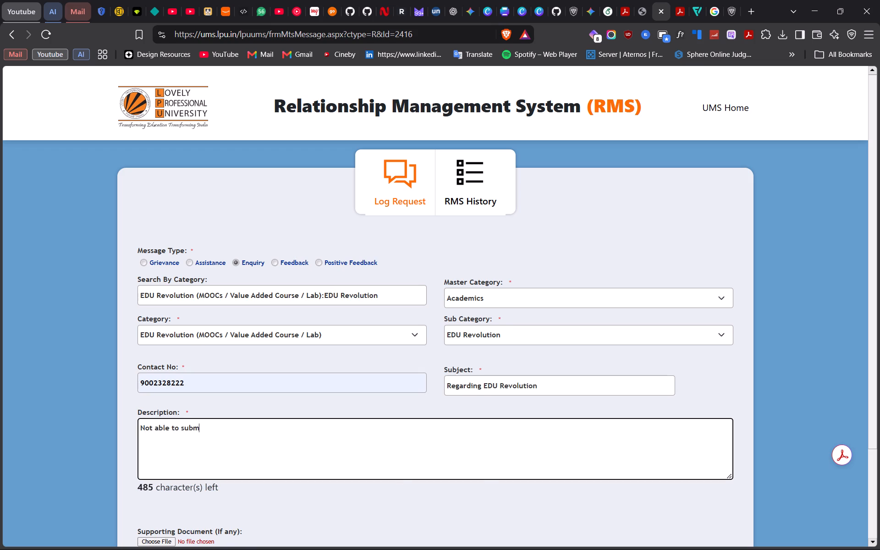
pyautogui.press('BackSpace')
pyautogui.write('nomi')
# Relaunch Edu-Revolution from the UMS dashboard and examine the names of the nomination categories.
pyautogui.click(647, 0)
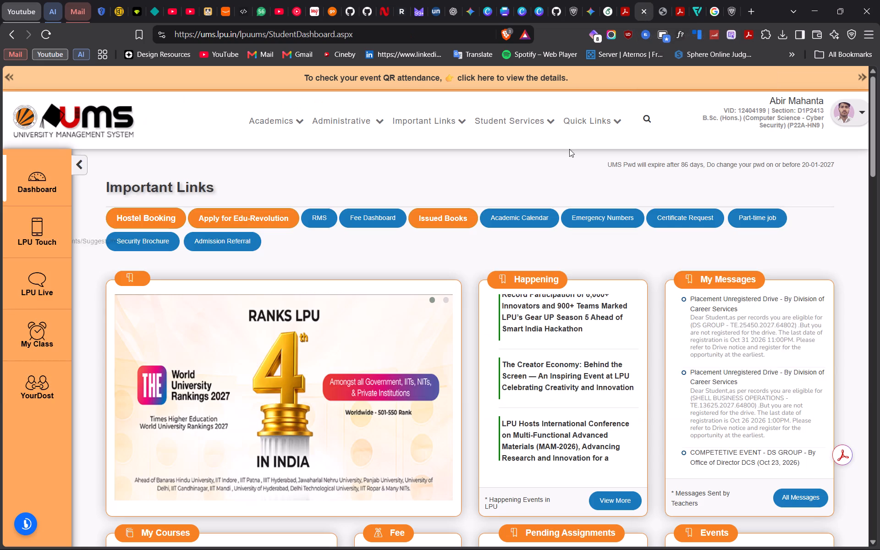
pyautogui.click(253, 222)
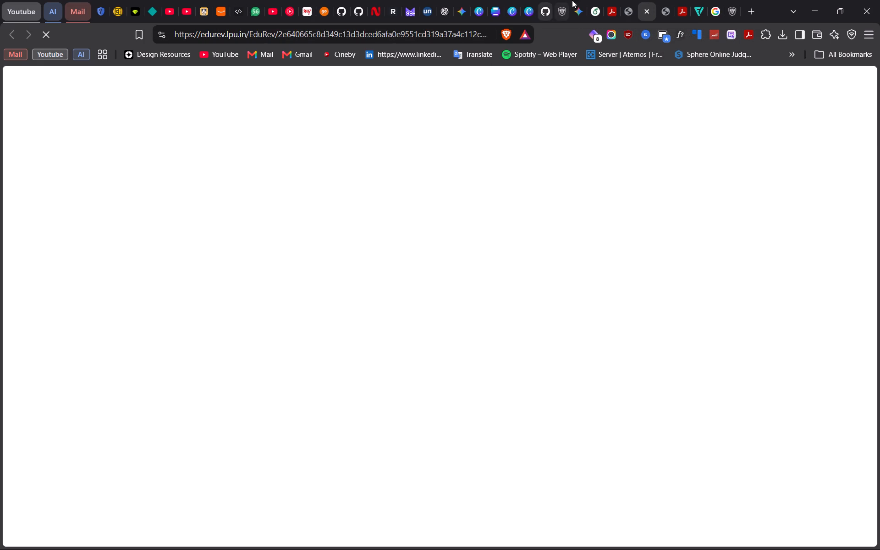
pyautogui.scroll(-5, 376, 297)
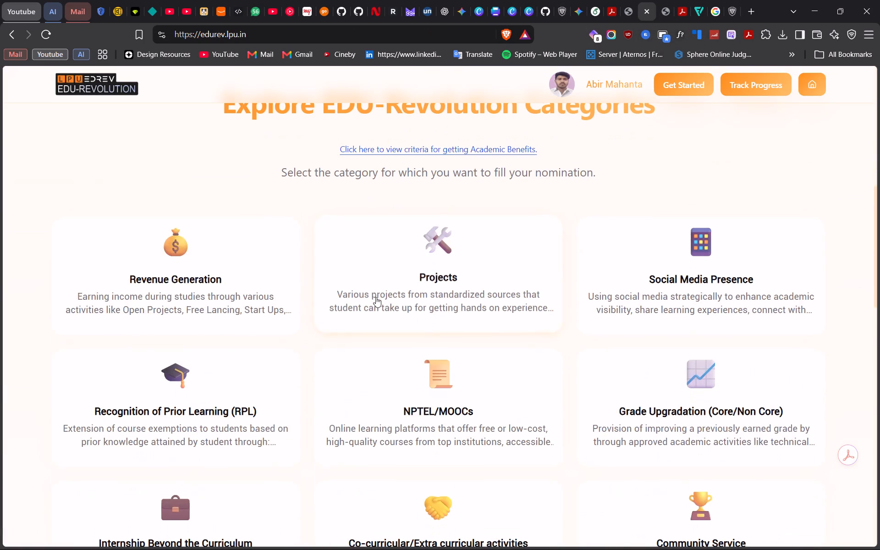
pyautogui.scroll(1, 376, 297)
pyautogui.scroll(-3, 376, 297)
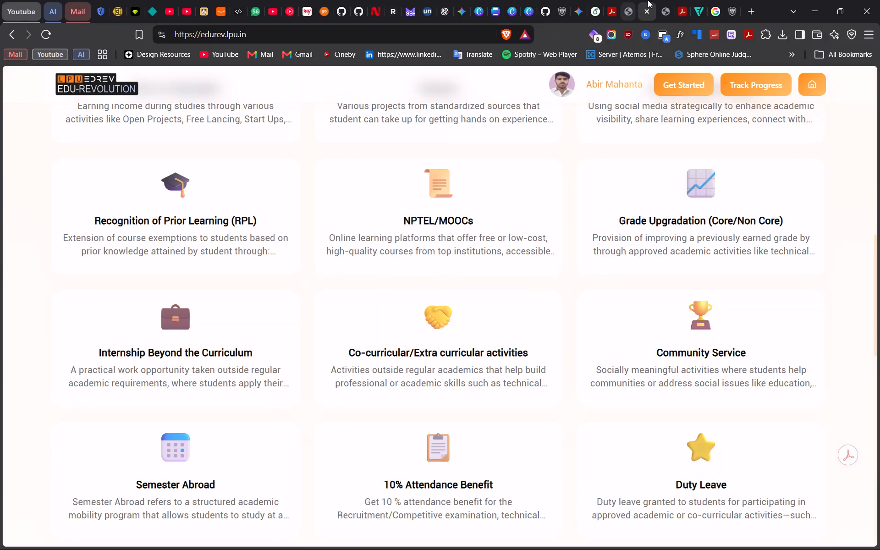
# Return to the RMS request and reword the description to "Not able to submit my application for the Internship beyond curriculam category".
pyautogui.click(663, 0)
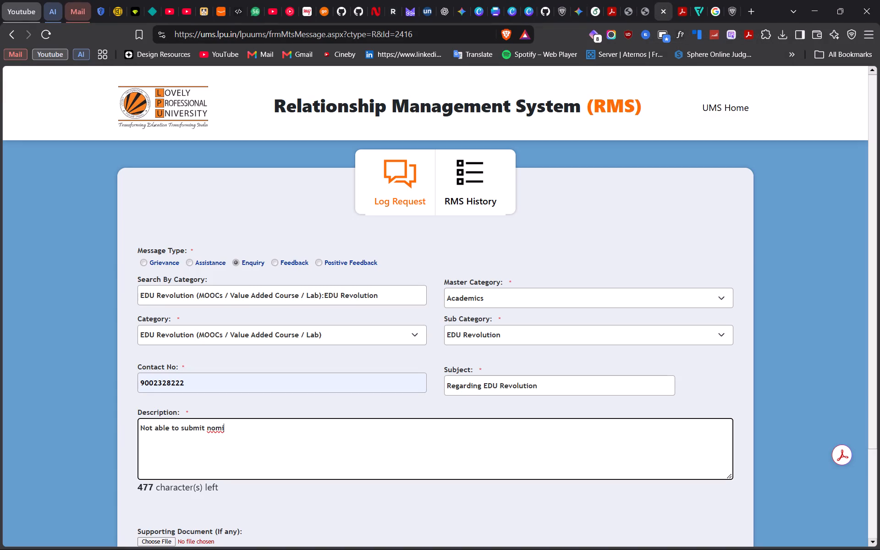
pyautogui.press('BackSpace')
pyautogui.press('BackSpace')
pyautogui.press('BackSpace')
pyautogui.press('BackSpace')
pyautogui.write('my')
pyautogui.press('space')
pyautogui.write('appliatio')
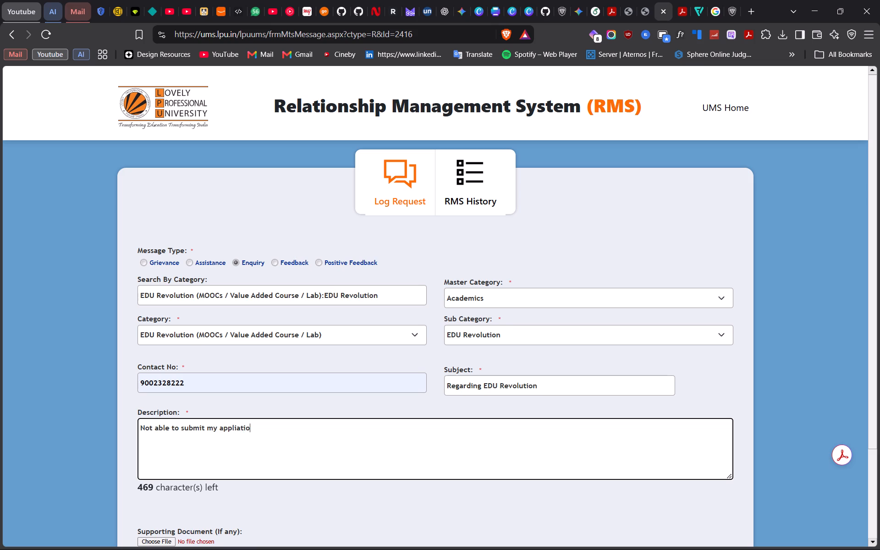
pyautogui.press('BackSpace')
pyautogui.press('BackSpace')
pyautogui.press('BackSpace')
pyautogui.press('BackSpace')
pyautogui.write('cation for the')
pyautogui.press('space')
pyautogui.write('Internship be')
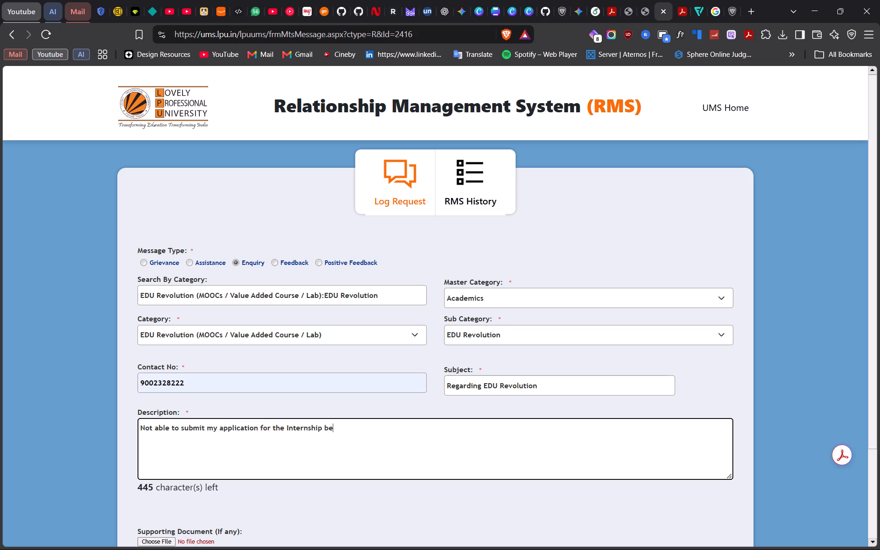
pyautogui.write('yond curriculam')
pyautogui.press('space')
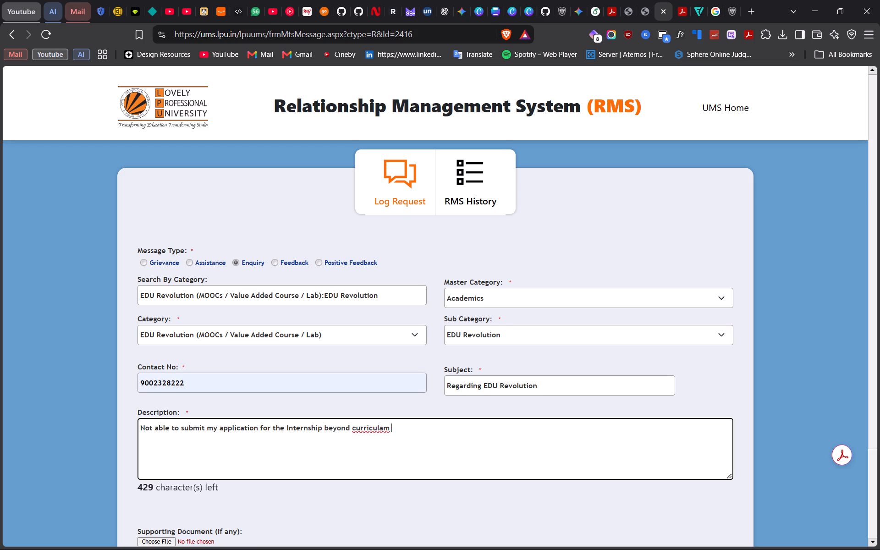
pyautogui.press('BackSpace')
pyautogui.press('BackSpace')
pyautogui.press('m')
pyautogui.press('space')
pyautogui.write('category')
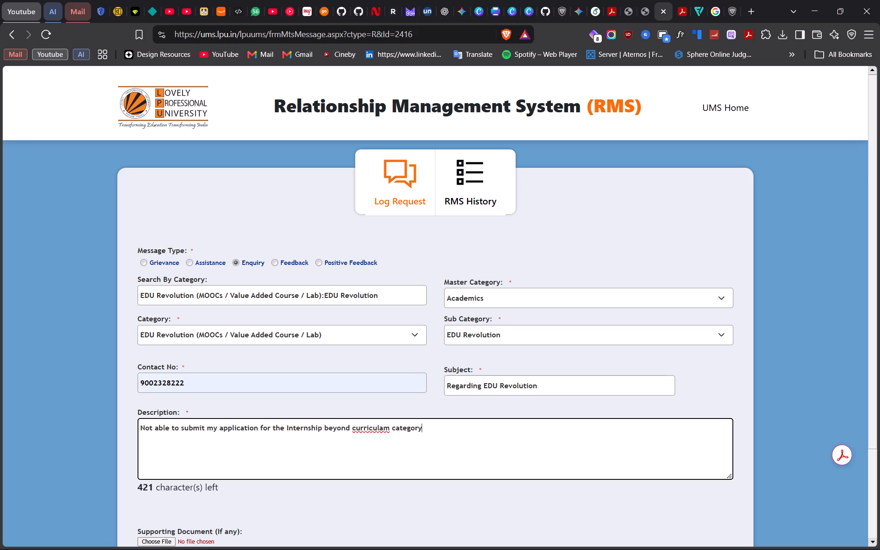
# Extend the request description with ", getting a unknown error pop up".
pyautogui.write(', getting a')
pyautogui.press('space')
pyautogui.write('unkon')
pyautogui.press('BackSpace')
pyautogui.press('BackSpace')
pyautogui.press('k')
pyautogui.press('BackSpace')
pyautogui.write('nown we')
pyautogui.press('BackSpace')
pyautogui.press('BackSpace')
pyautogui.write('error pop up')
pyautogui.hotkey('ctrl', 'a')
pyautogui.moveTo(423, 407); pyautogui.dragTo(422, 407)
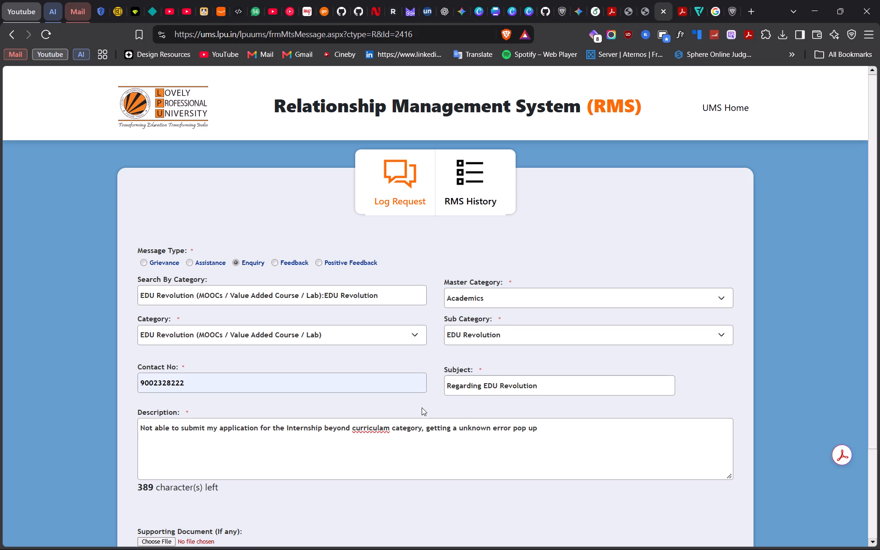
# Correct the misspelled word in the request description to "curriculum".
pyautogui.moveTo(422, 407); pyautogui.dragTo(418, 409)
pyautogui.click(387, 426)
pyautogui.click(374, 428)
pyautogui.rightClick(374, 428)
pyautogui.click(435, 111)
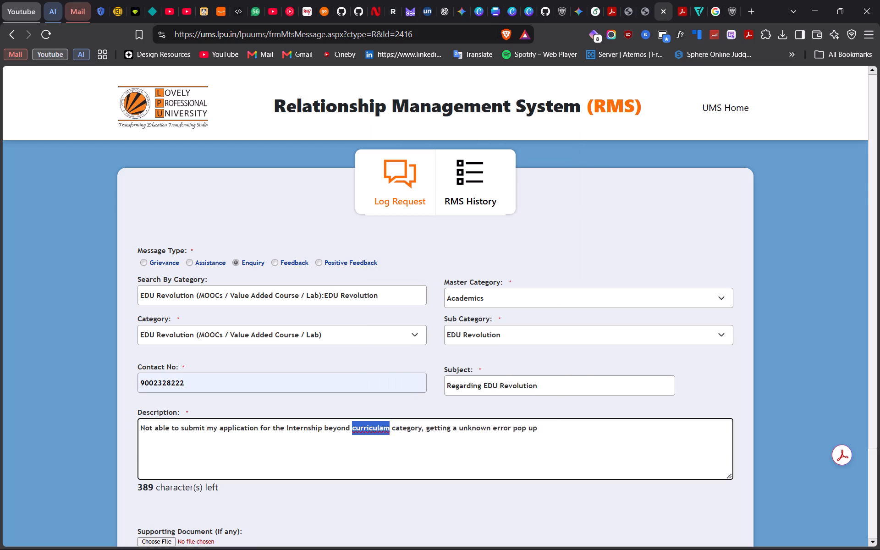
pyautogui.click(415, 430)
pyautogui.scroll(-1, 409, 431)
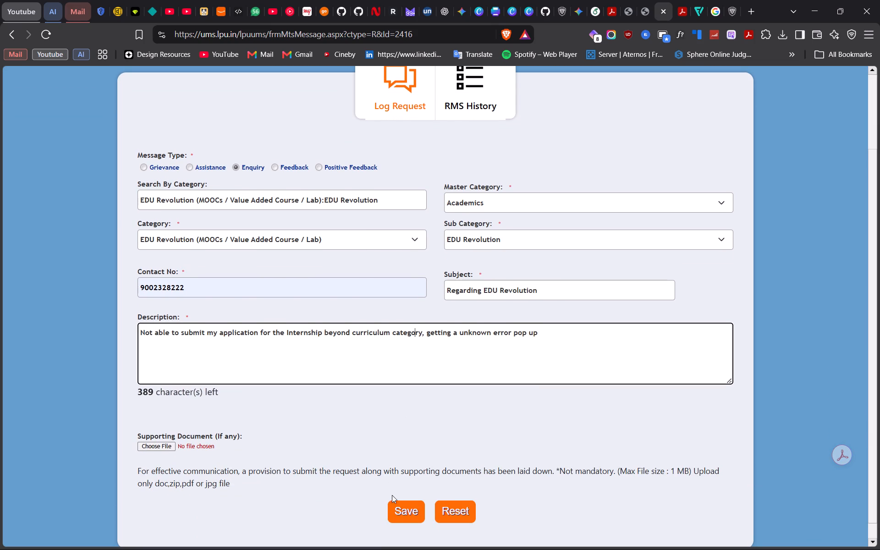